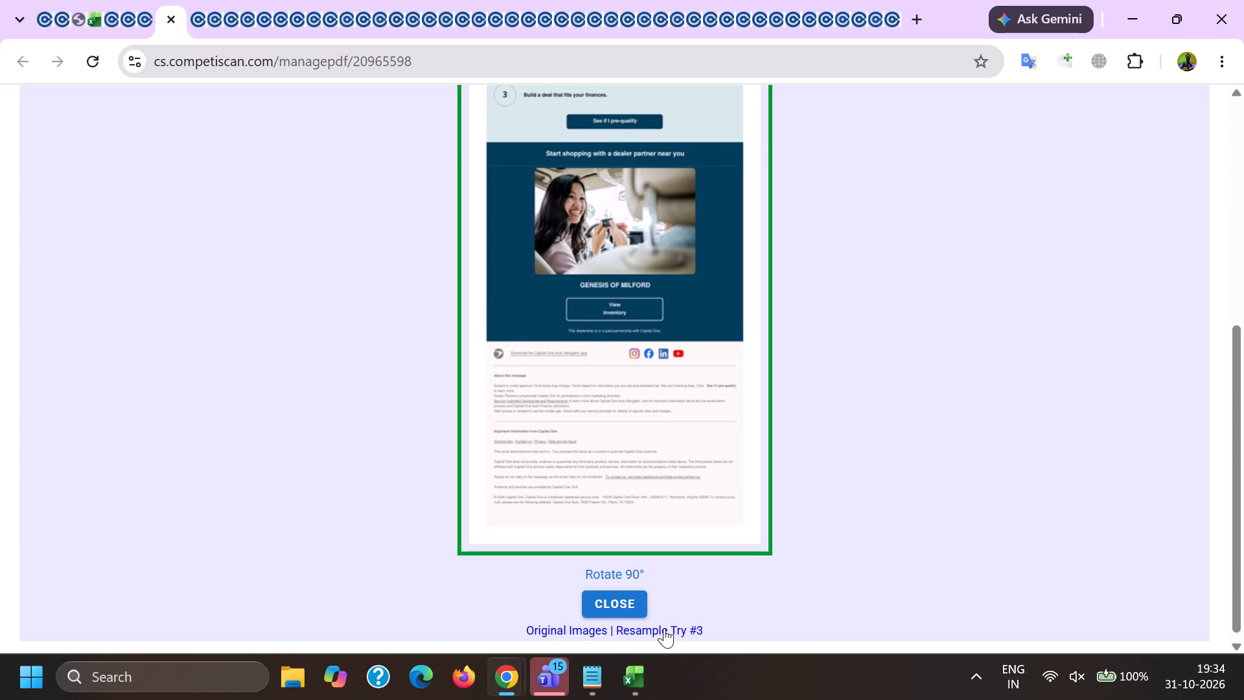
click(664, 628)
key(ctrl+Tab)
key(End)
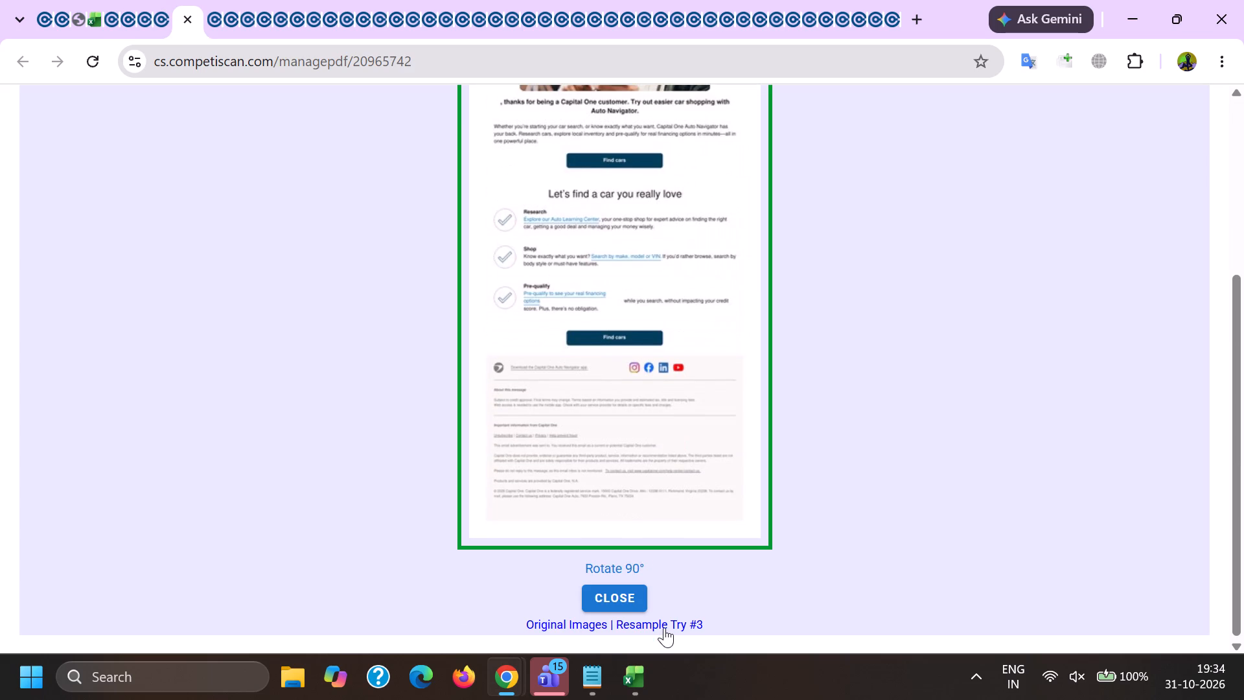
click(665, 625)
Run Resample Try #3 on the preview images of products 20965833 and 20965974.
key(ctrl+Tab)
key(End)
scroll(665, 624, down, 2)
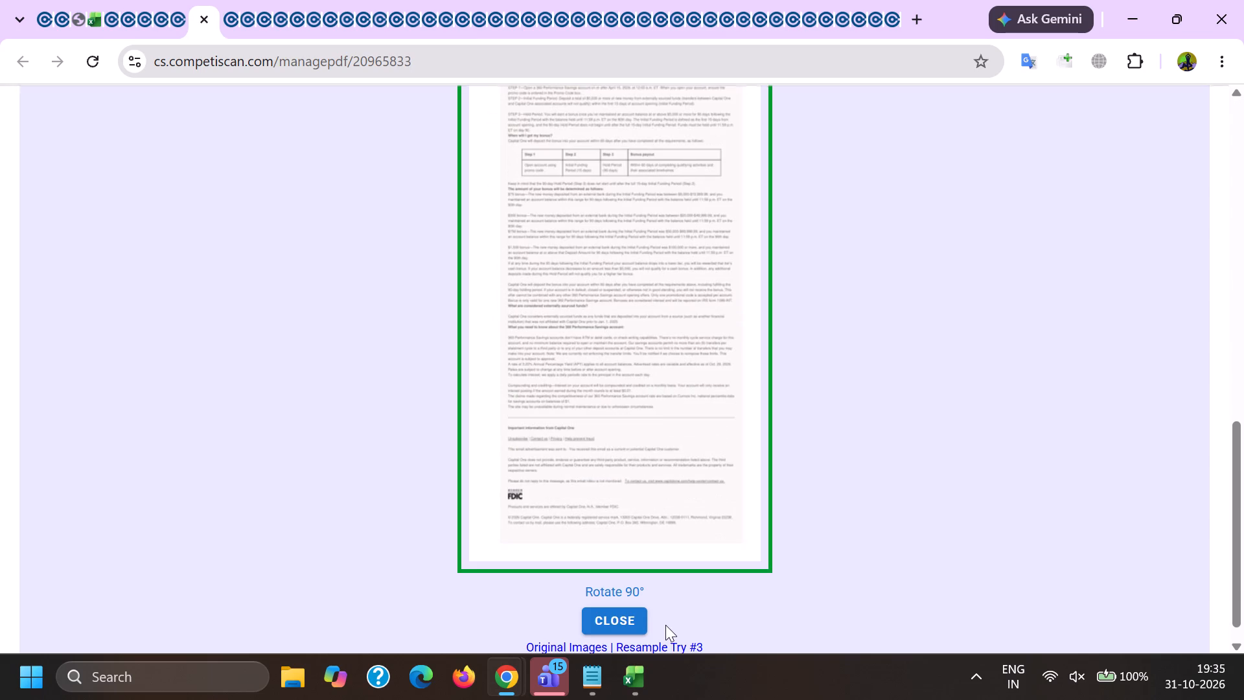
click(667, 622)
key(ctrl+Tab)
key(End)
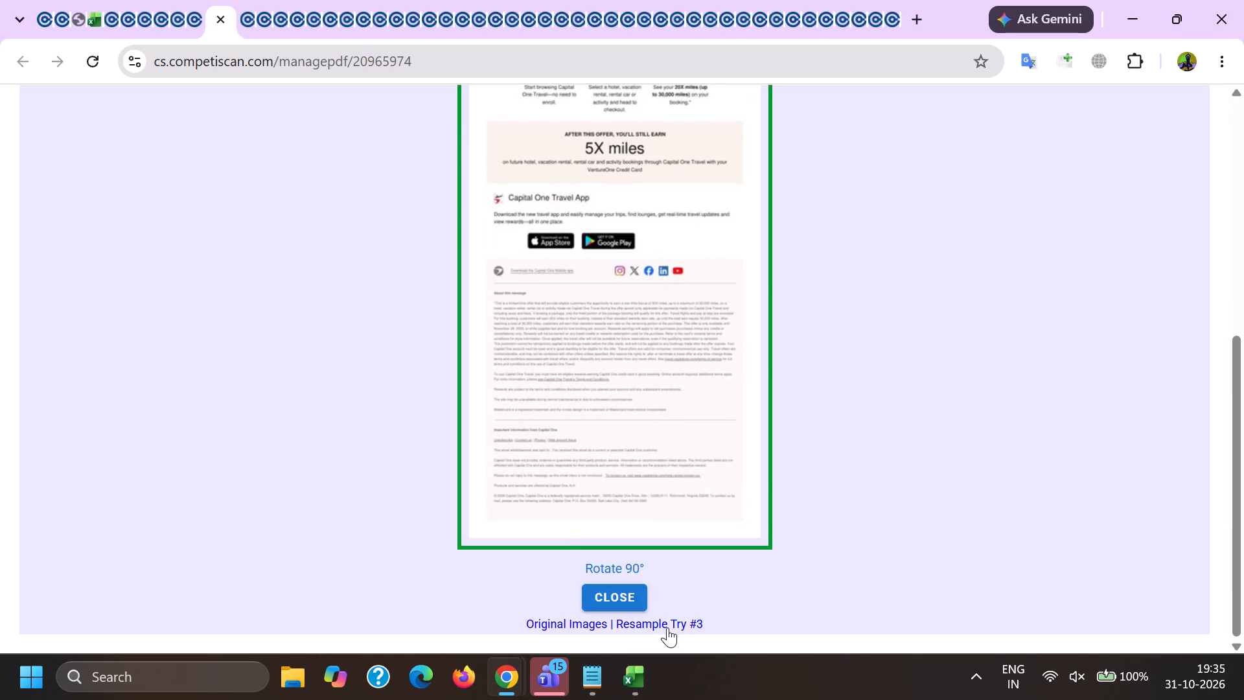
click(667, 627)
Run Resample Try #3 on the preview images of products 20966128 and 20966380.
key(ctrl+Tab)
key(End)
click(667, 625)
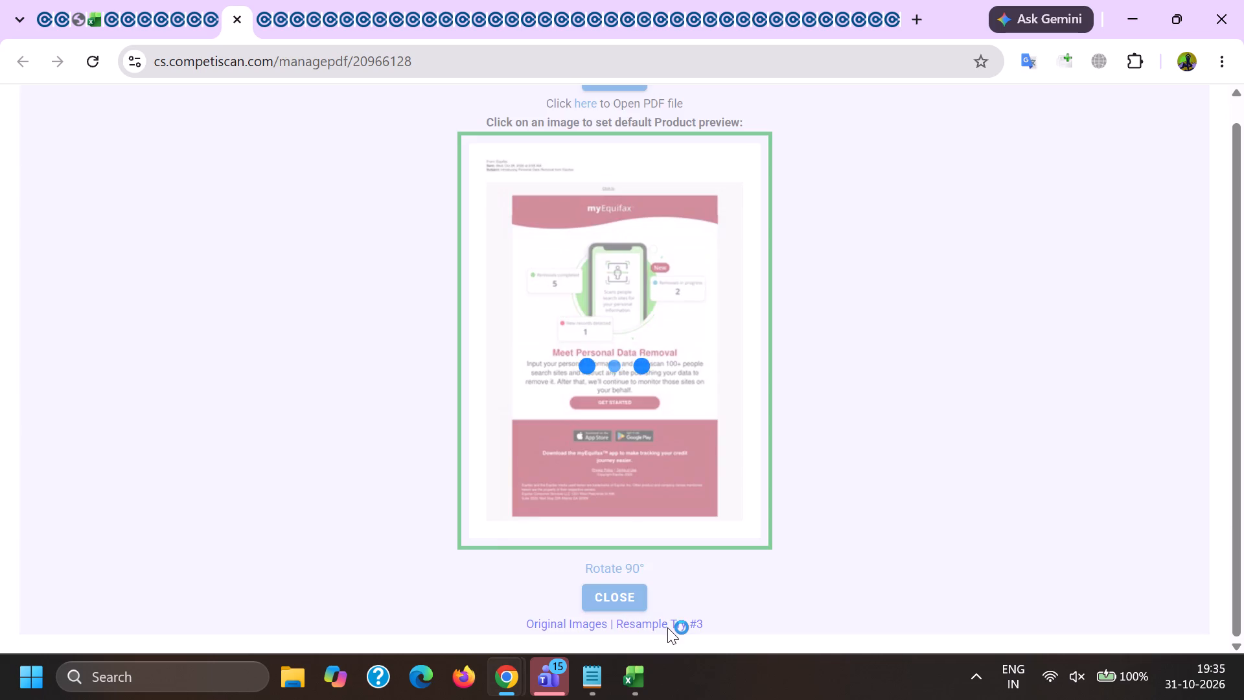
key(ctrl+Tab)
key(End)
scroll(667, 627, down, 1)
click(667, 625)
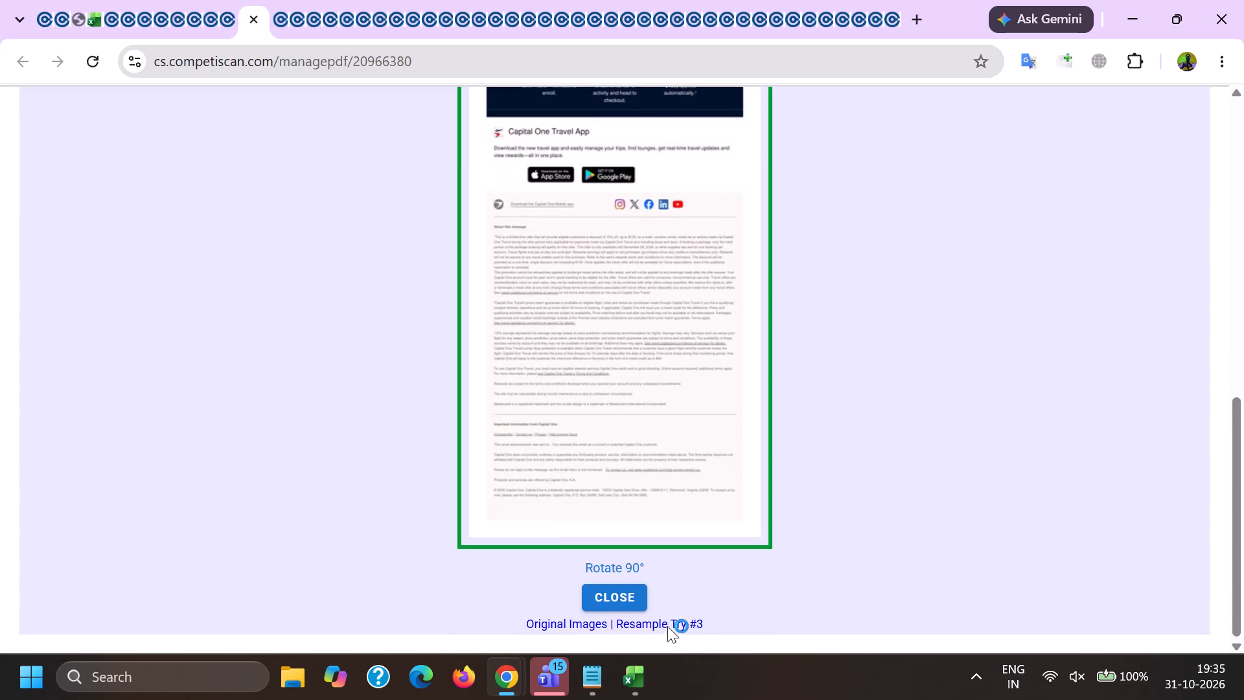
key(End)
Run Resample Try #3 on the preview images of products 20966505 and 20967055.
key(ctrl+Tab)
scroll(667, 625, down, 8)
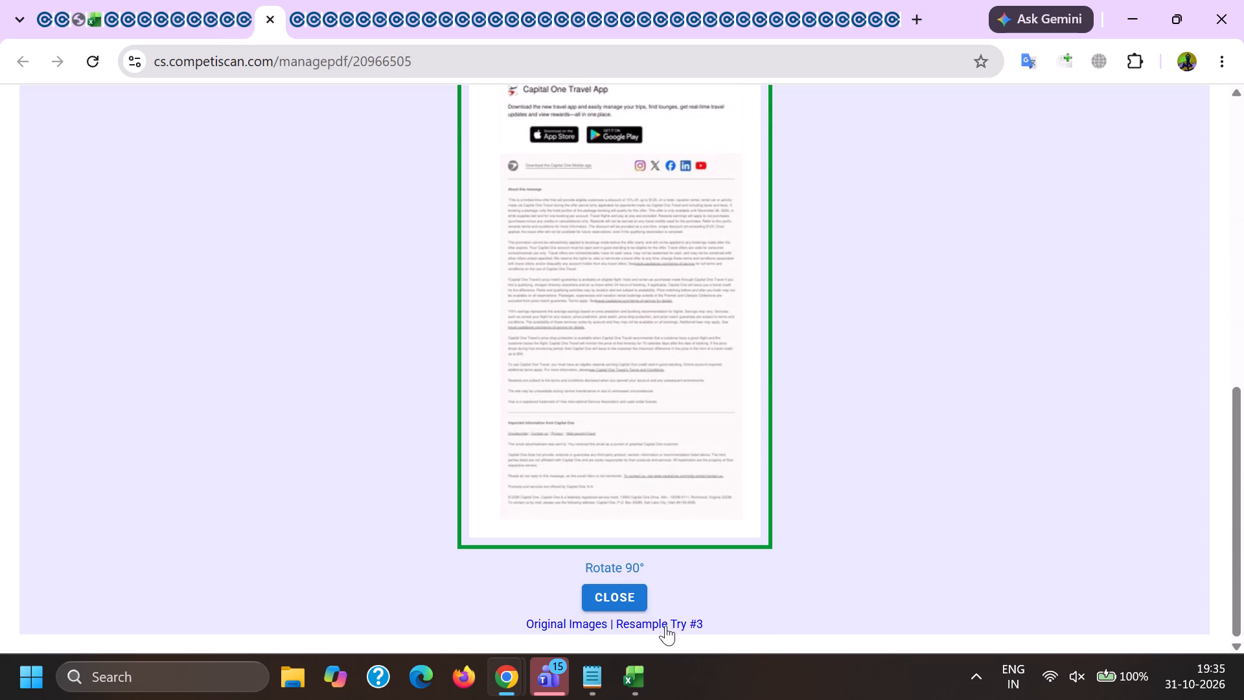
scroll(665, 625, down, 2)
click(665, 622)
key(ctrl+Tab)
key(End)
key(End)
key(End)
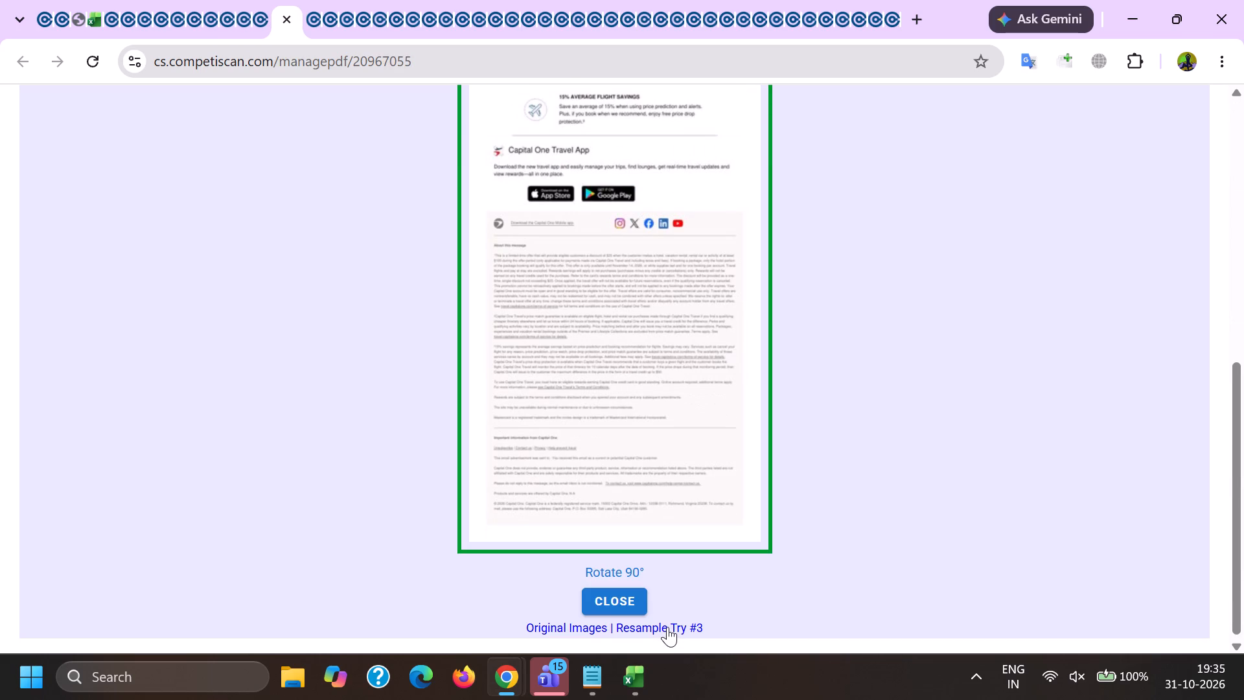
click(667, 625)
Run Resample Try #3 on the preview images of product 20967119 and of the next open product.
key(ctrl+Tab)
key(End)
key(End)
key(End)
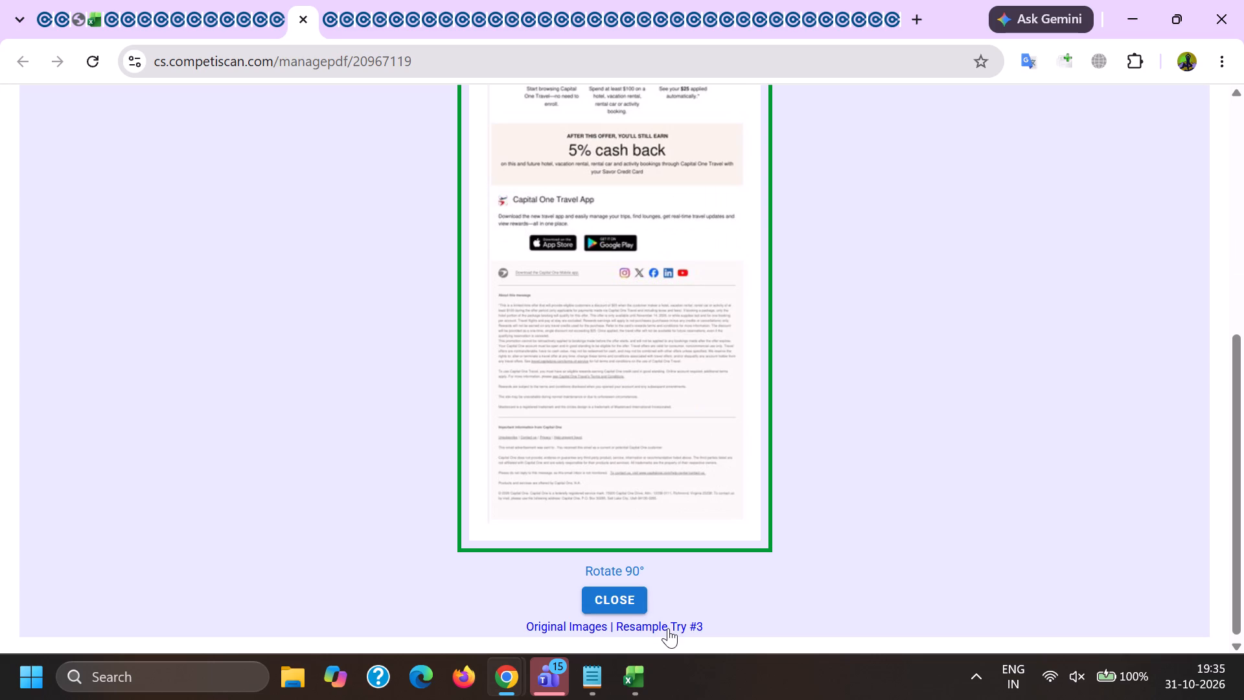
click(668, 627)
key(ctrl+Tab)
key(End)
scroll(669, 625, down, 4)
click(669, 624)
Run Resample Try #3 on the preview images of product 20967204.
key(ctrl+Tab)
key(End)
key(End)
key(End)
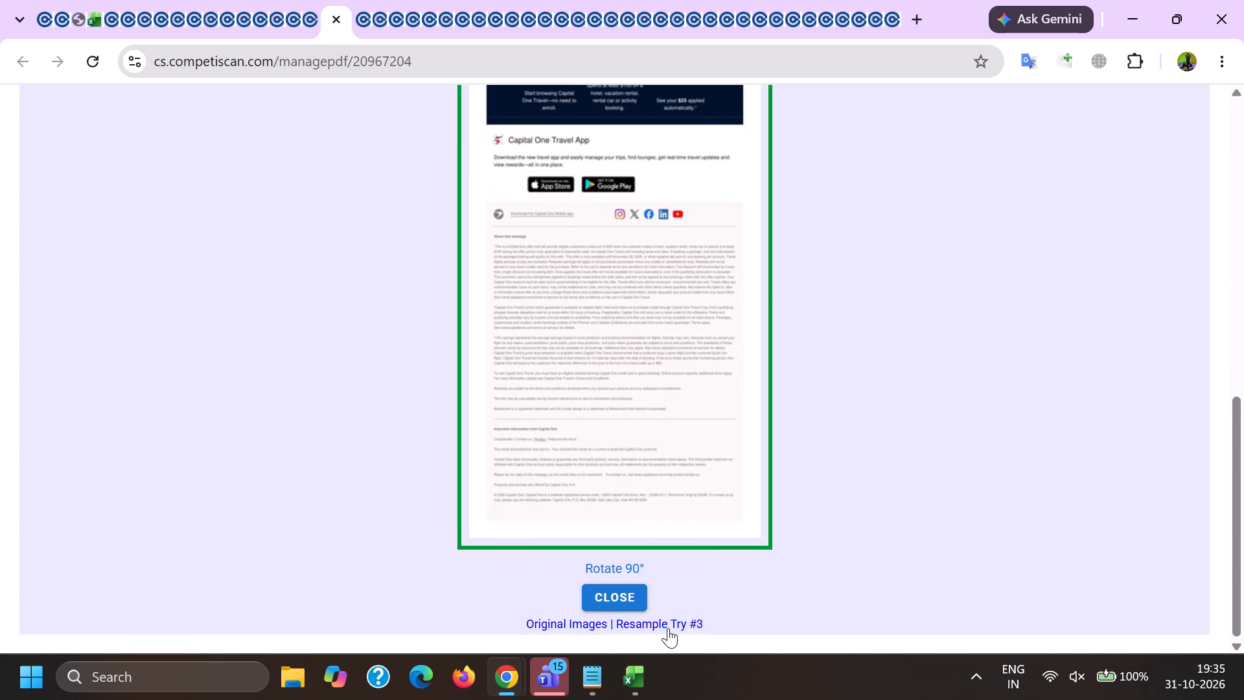
click(668, 625)
Run Resample Try #3 on the preview images of product 20967241 and of the next open product.
key(ctrl+Tab)
scroll(668, 622, down, 11)
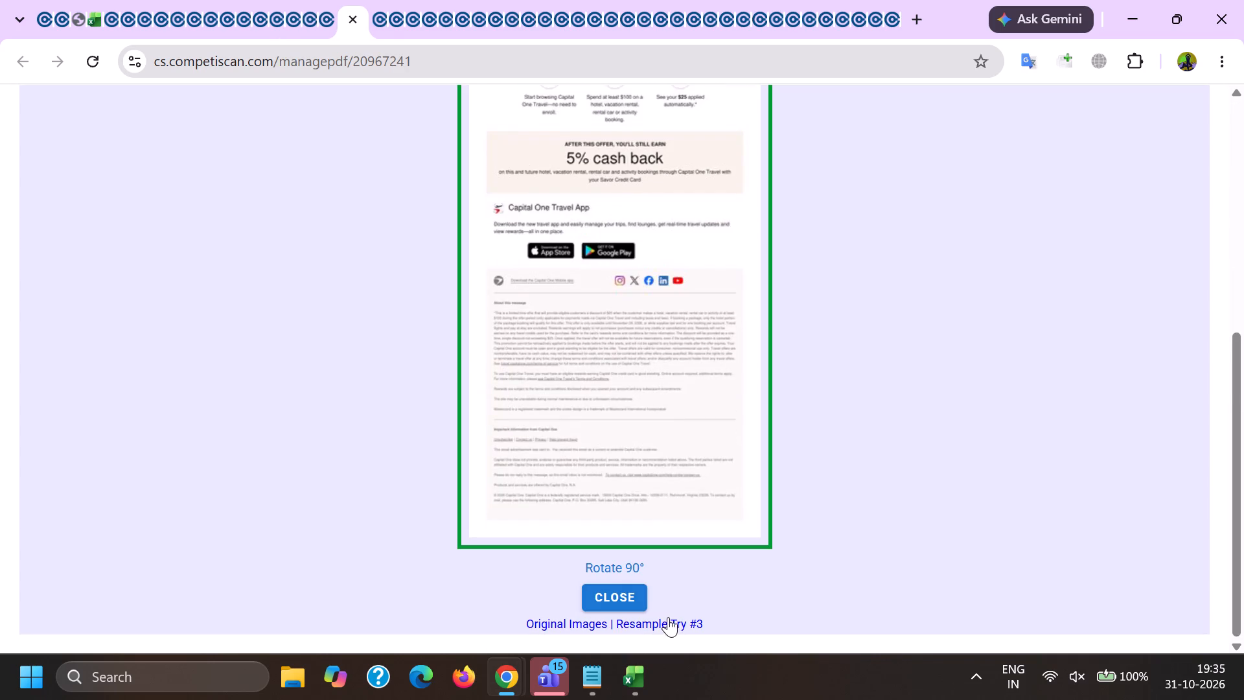
click(668, 617)
key(ctrl+Tab)
scroll(668, 616, down, 13)
click(669, 617)
Reload the original images of product 20967296.
key(ctrl+Tab)
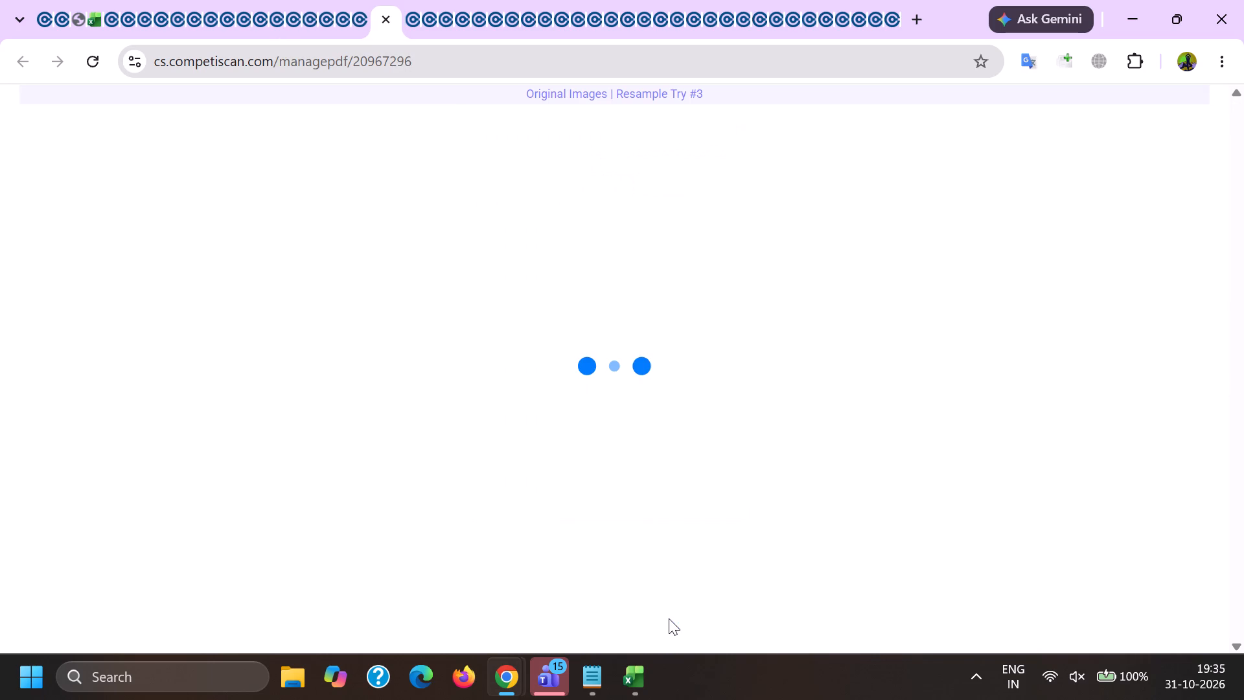
scroll(669, 618, down, 11)
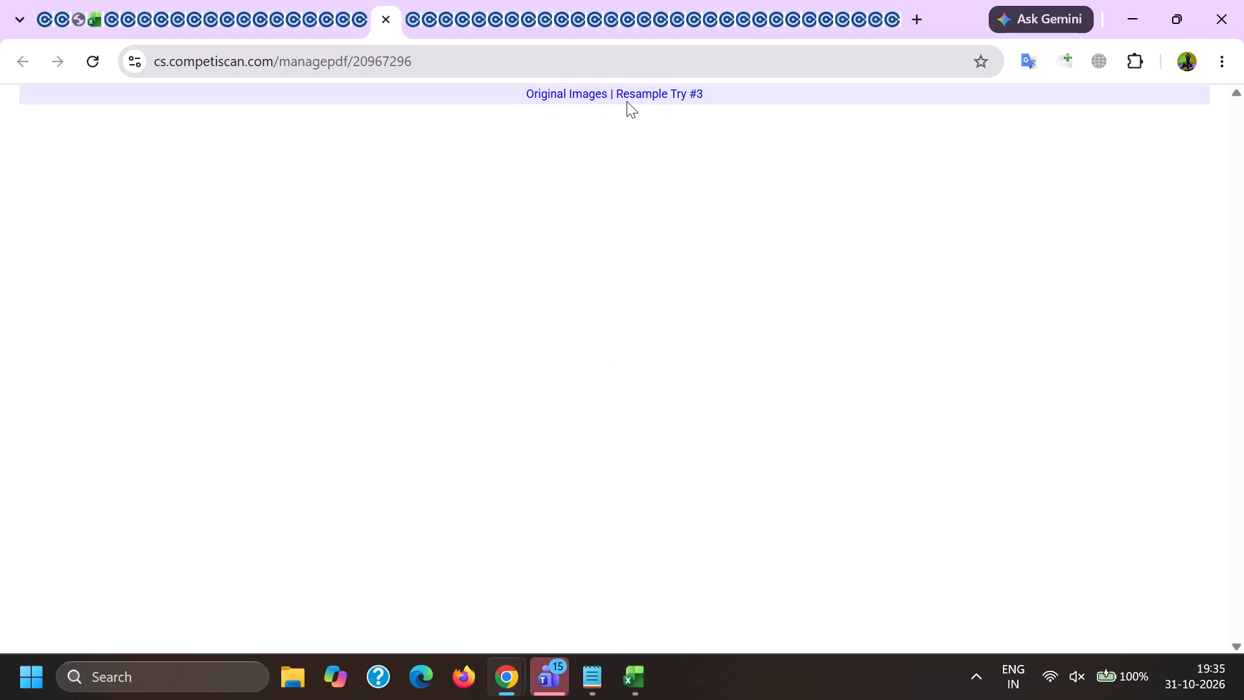
click(595, 96)
Run Resample Try #3 on product 20967320, and return to product 20967296 to resample its images as well.
click(411, 0)
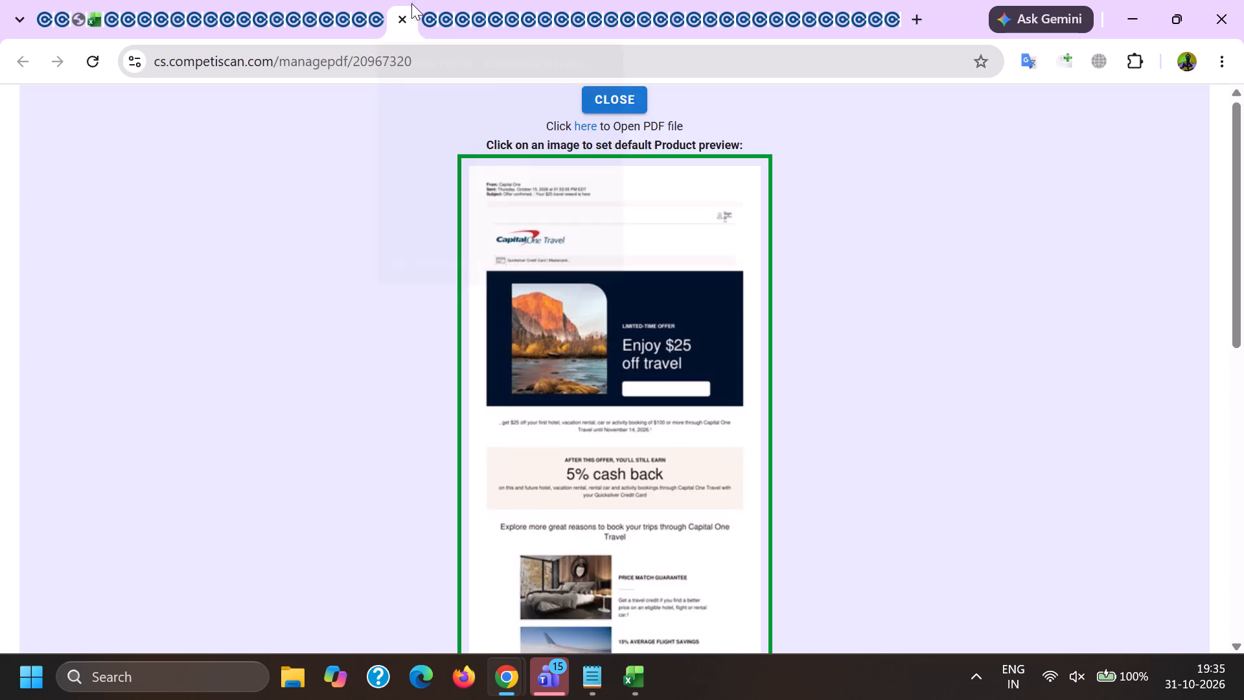
scroll(574, 280, down, 18)
click(645, 624)
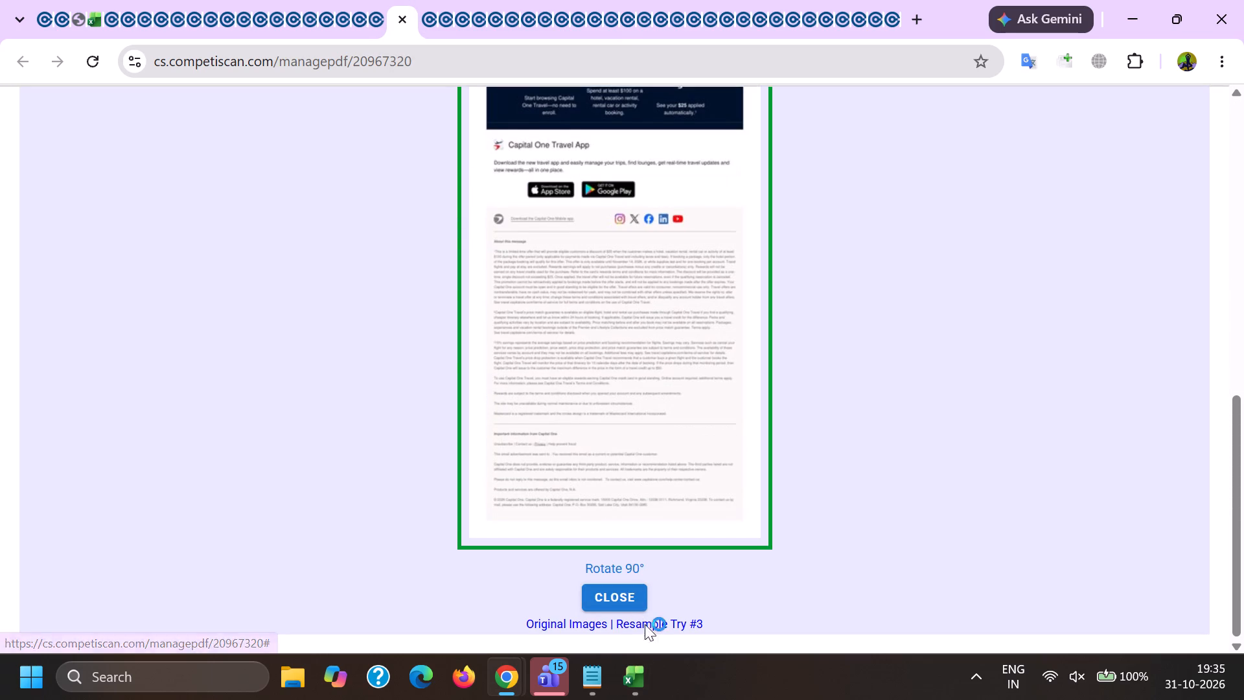
click(371, 0)
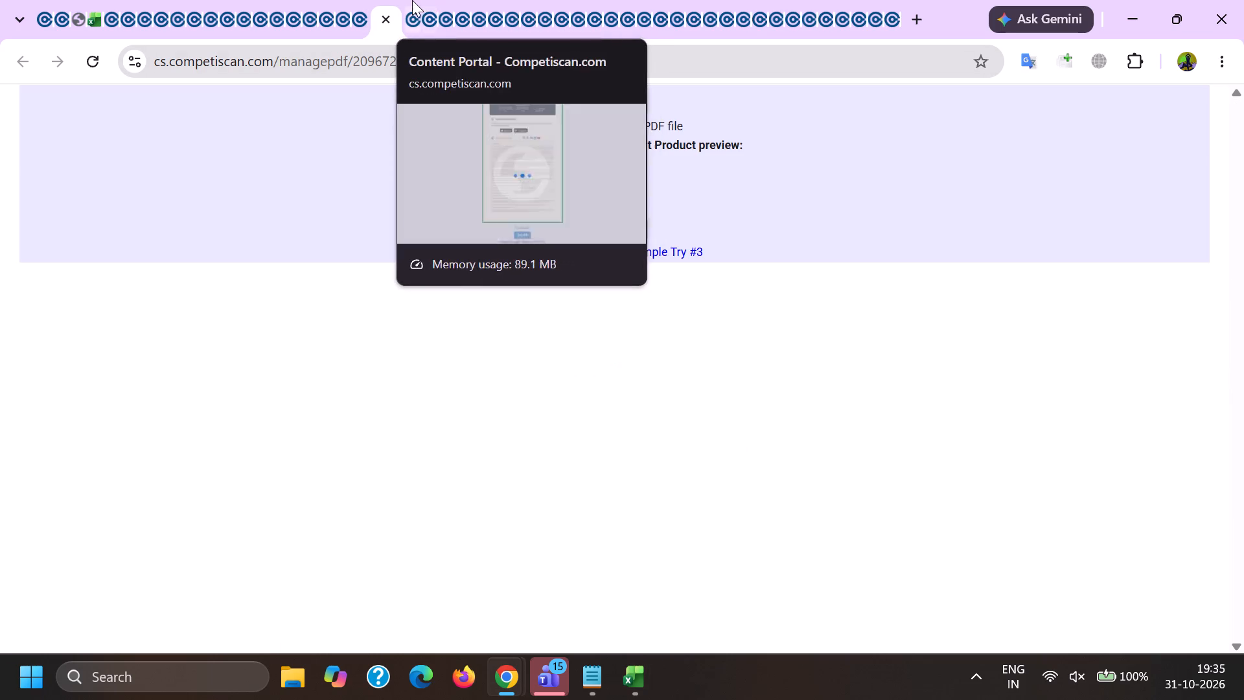
scroll(640, 536, down, 17)
click(655, 622)
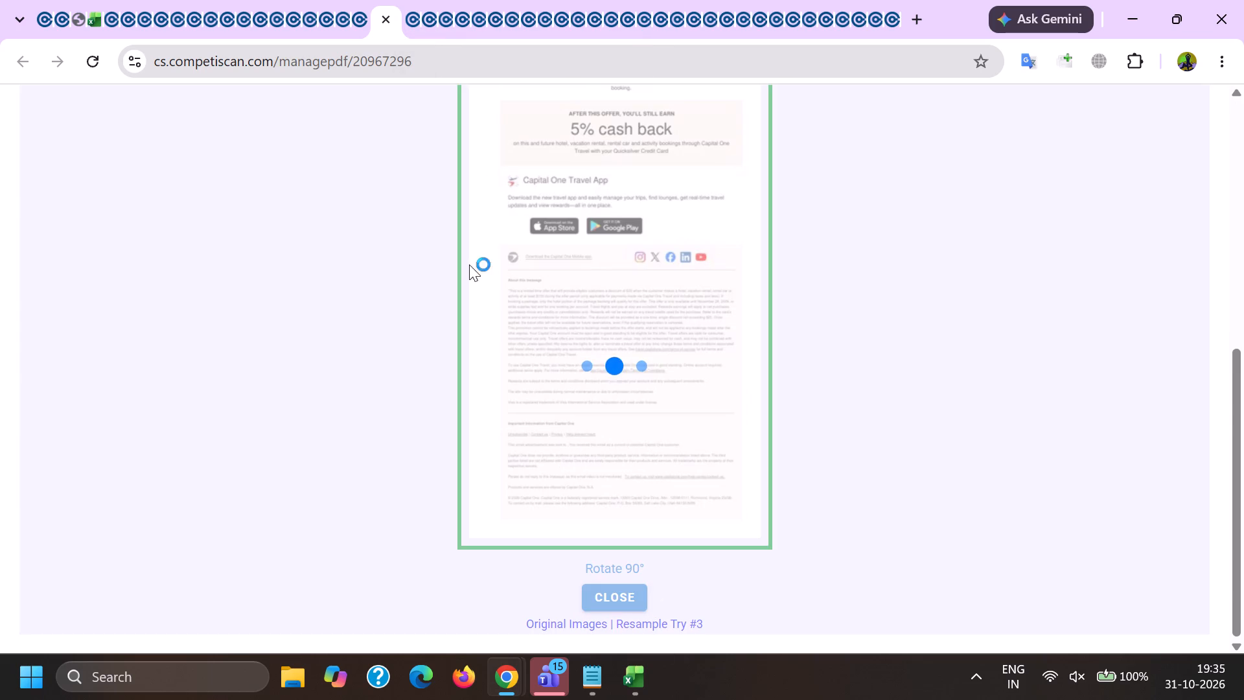
Check the pages of product 20967320, and run Resample Try #3 on the images of product 20967432.
click(413, 0)
click(420, 0)
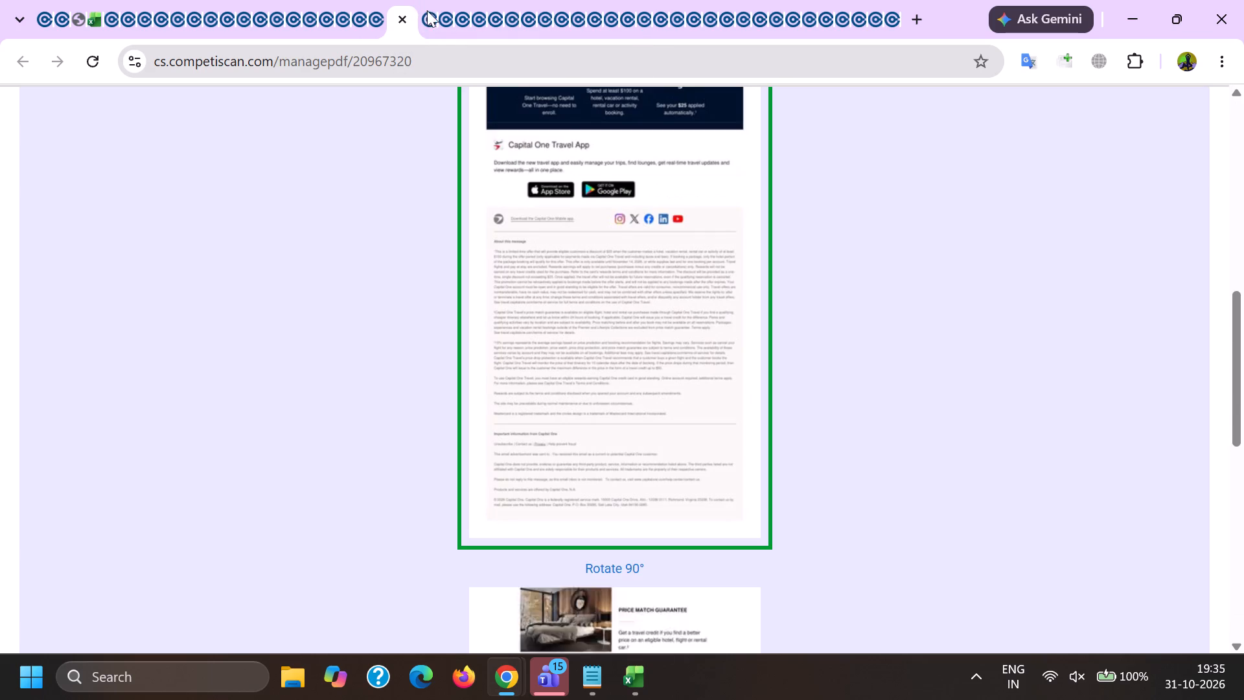
scroll(516, 171, down, 2)
click(427, 4)
scroll(492, 202, down, 18)
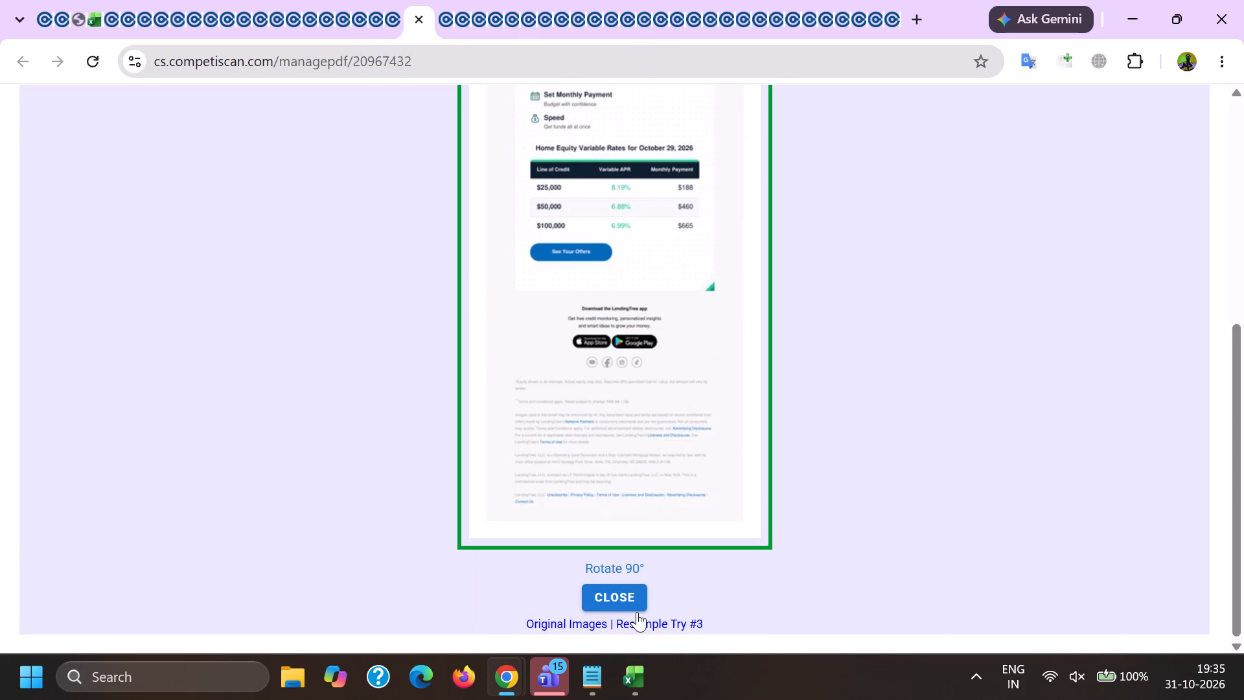
click(646, 627)
Run Resample Try #3 on the preview images of products 20967463 and 20968220.
key(ctrl+Tab)
scroll(646, 624, down, 13)
click(649, 624)
scroll(649, 624, down, 1)
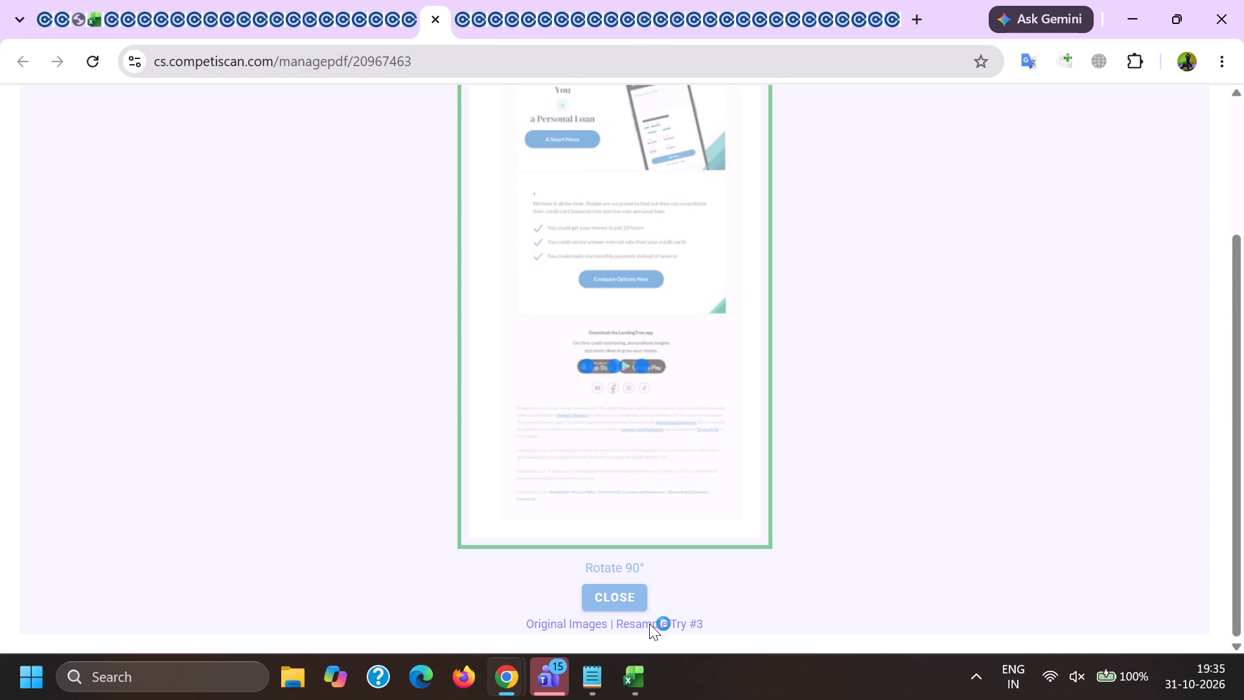
key(ctrl+Tab)
scroll(649, 622, down, 20)
scroll(649, 622, down, 8)
click(649, 624)
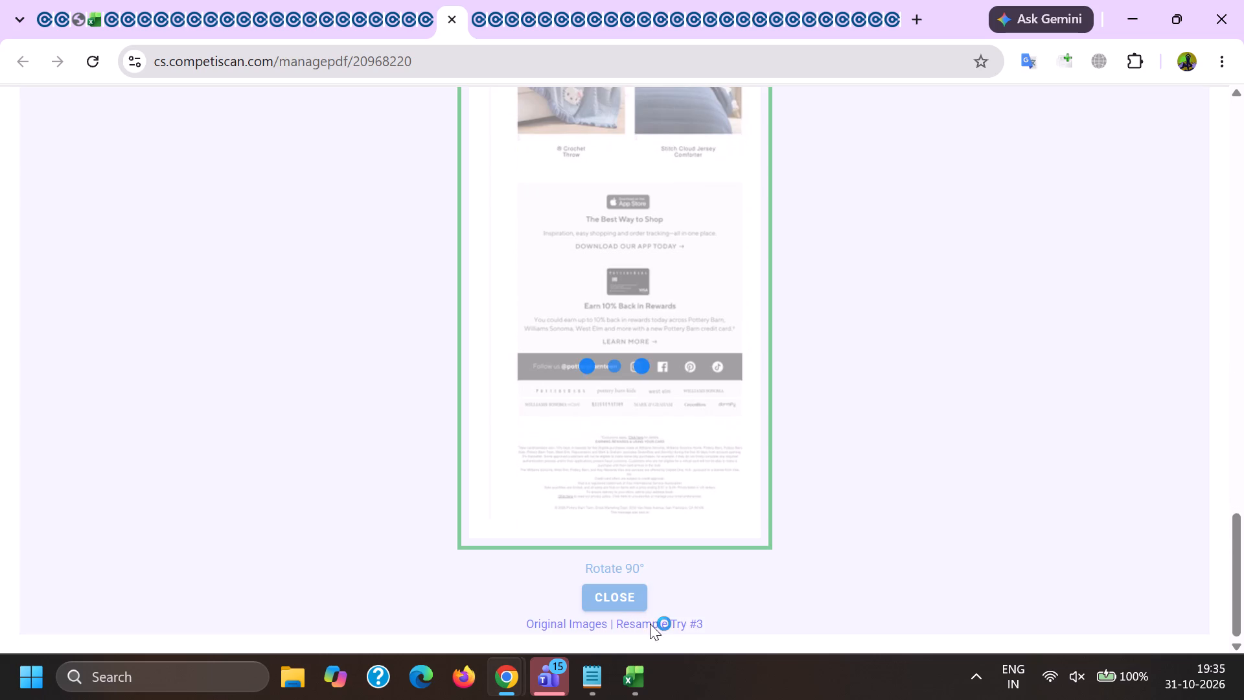
Run Resample Try #3 on the preview images of products 20968380 and 20968407.
key(ctrl+Tab)
scroll(650, 622, down, 20)
scroll(650, 622, down, 18)
click(651, 625)
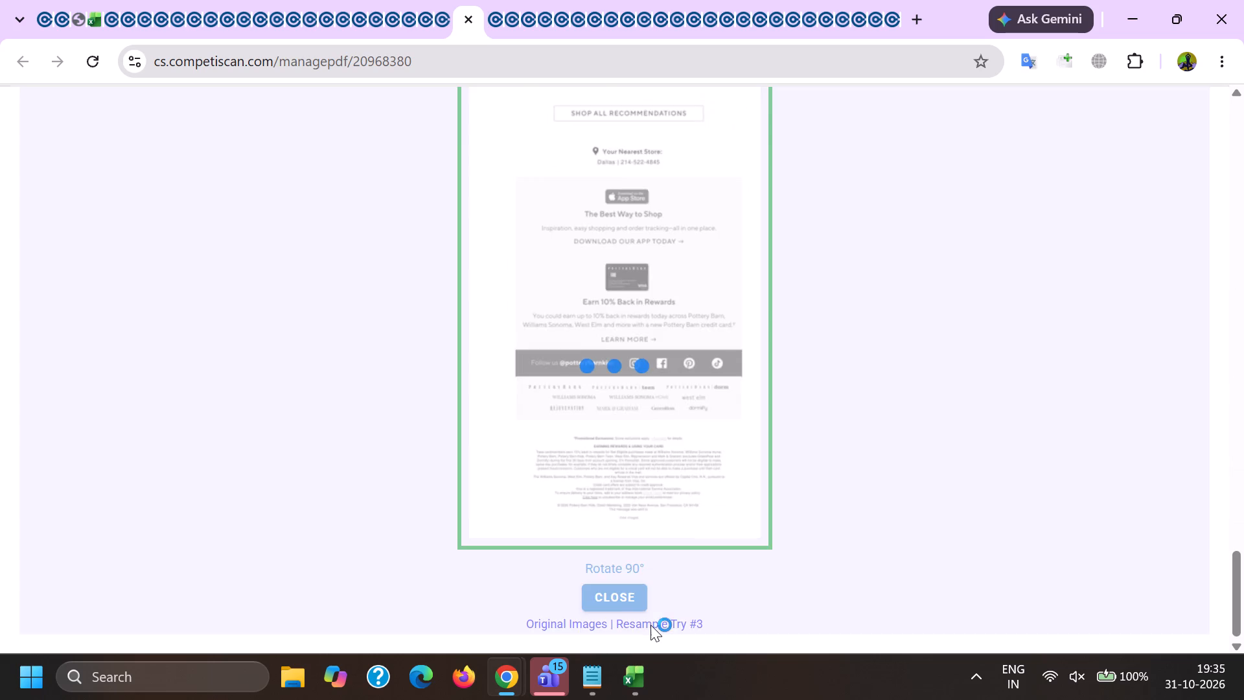
key(ctrl+Tab)
scroll(651, 625, down, 20)
scroll(651, 625, down, 14)
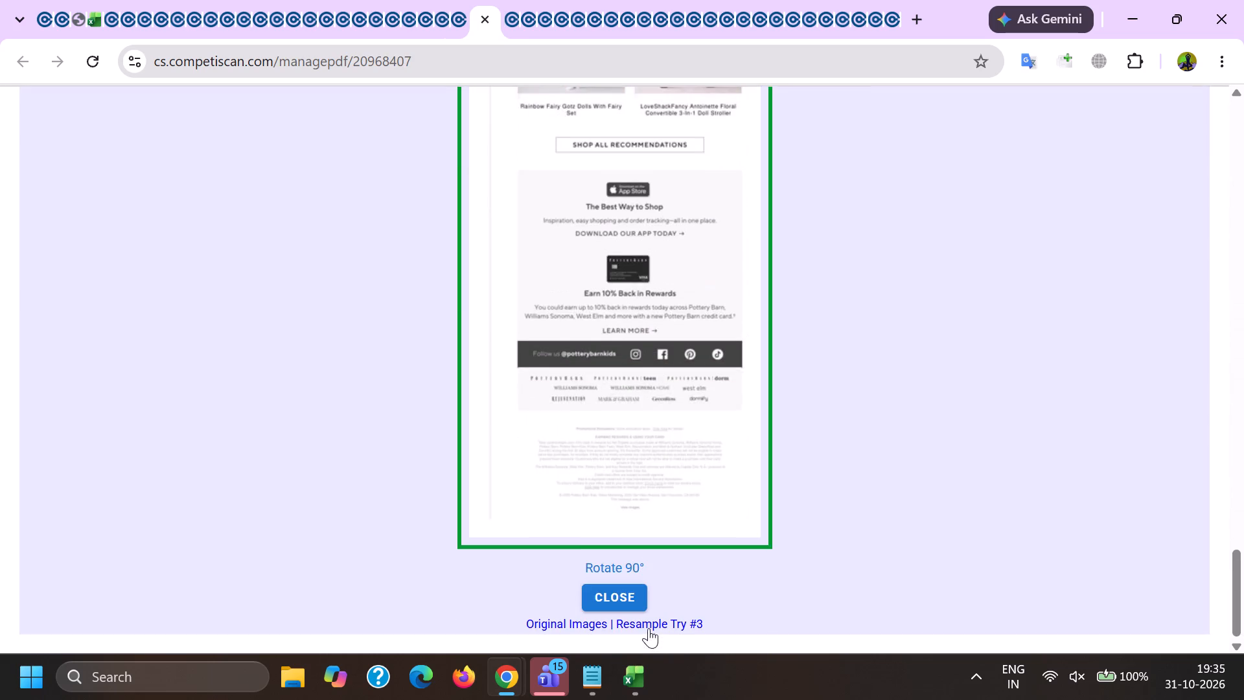
click(649, 628)
Run Resample Try #3 on the preview images of product 20968439.
key(ctrl+Tab)
scroll(648, 626, down, 20)
scroll(648, 626, down, 13)
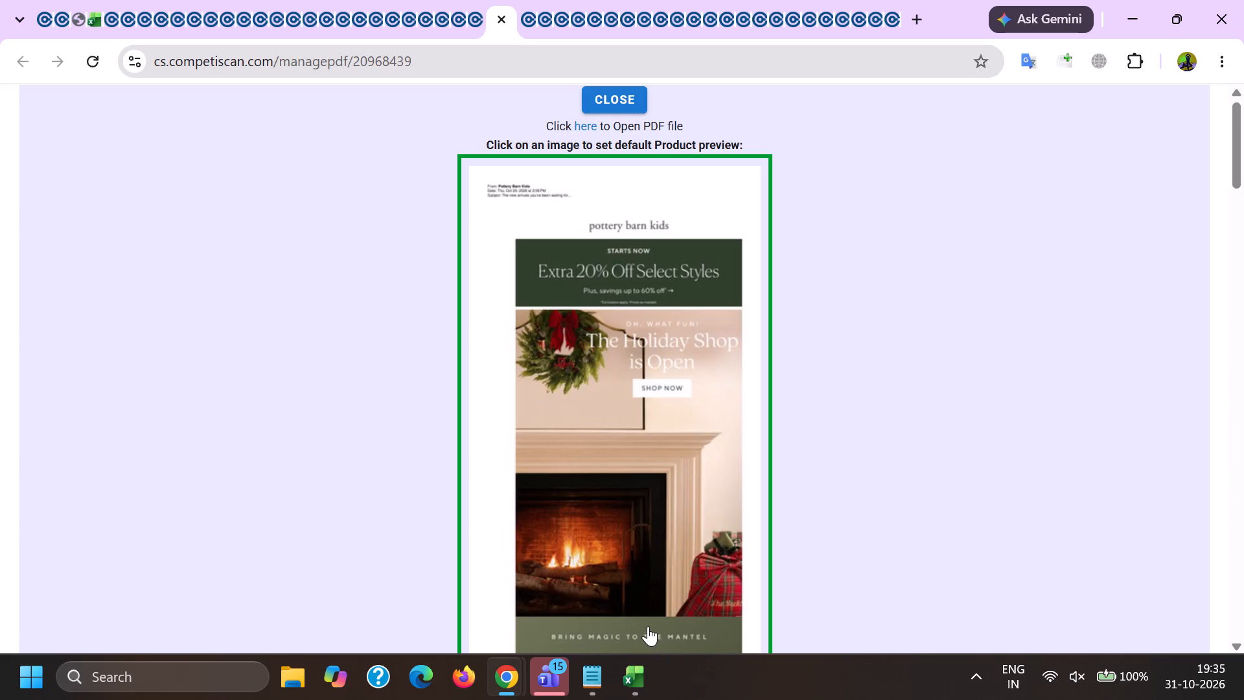
scroll(648, 626, down, 5)
key(End)
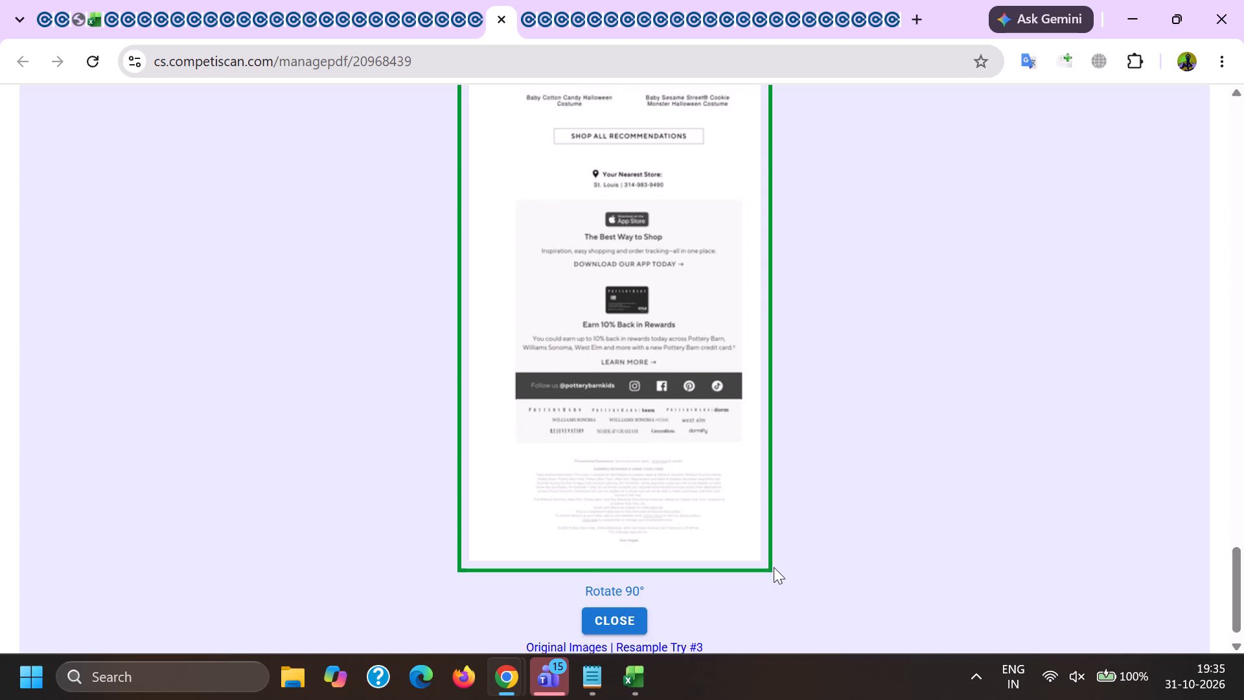
scroll(774, 567, down, 6)
click(691, 624)
Run Resample Try #3 on the preview images of products 20968499 and 20968531.
key(ctrl+Tab)
key(ctrl+grave)
scroll(608, 462, down, 3)
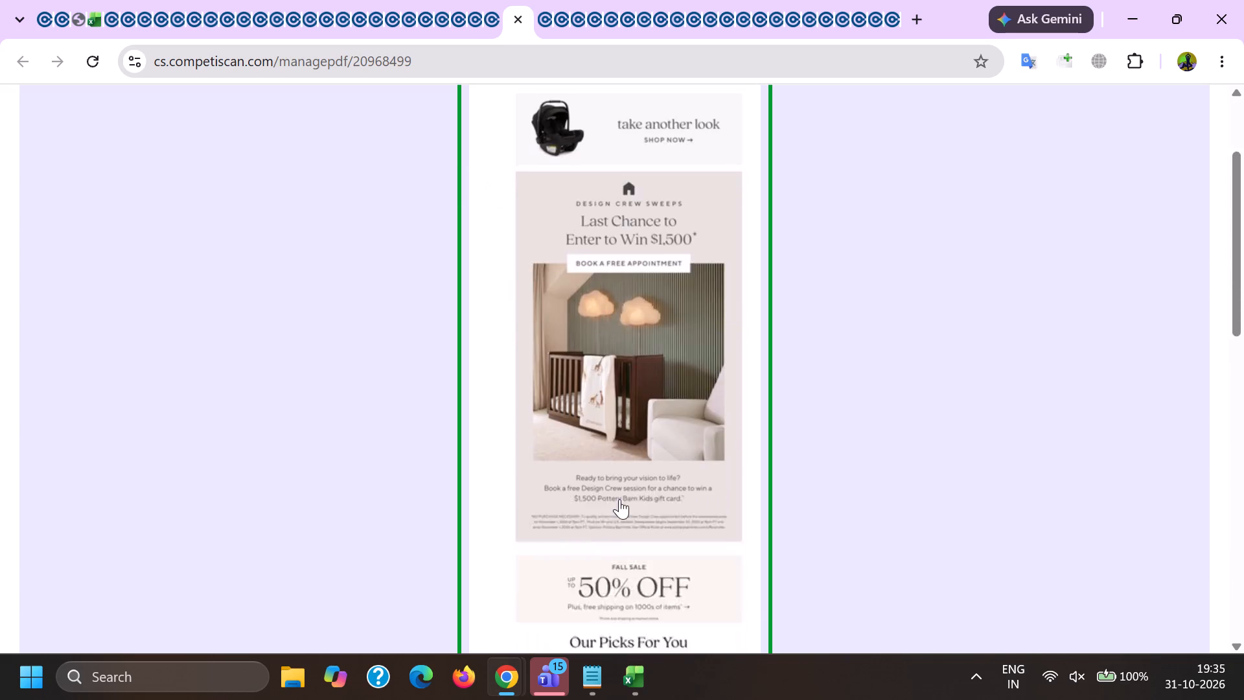
scroll(619, 499, down, 20)
scroll(619, 499, down, 1)
click(663, 620)
key(ctrl+Tab)
scroll(662, 616, down, 2)
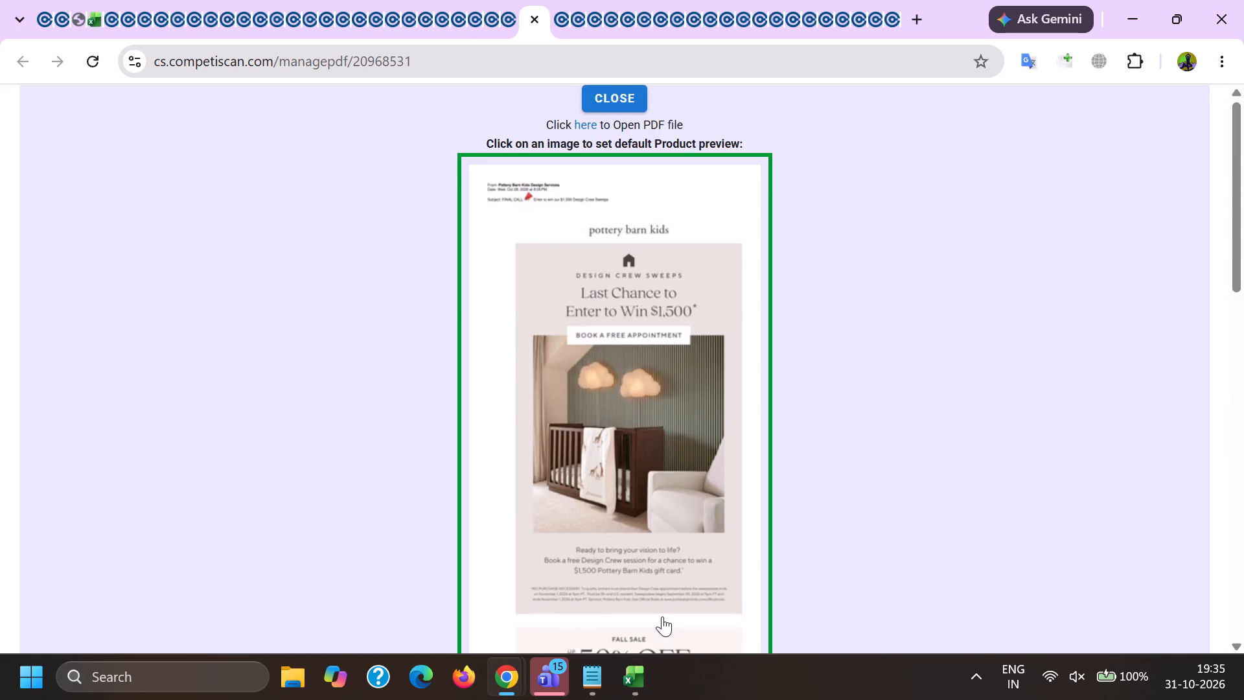
scroll(662, 616, down, 15)
click(663, 618)
Look through product 20968619 and the one after it without resampling, and run Resample Try #3 on product 20968806.
key(ctrl+Tab)
scroll(663, 617, down, 13)
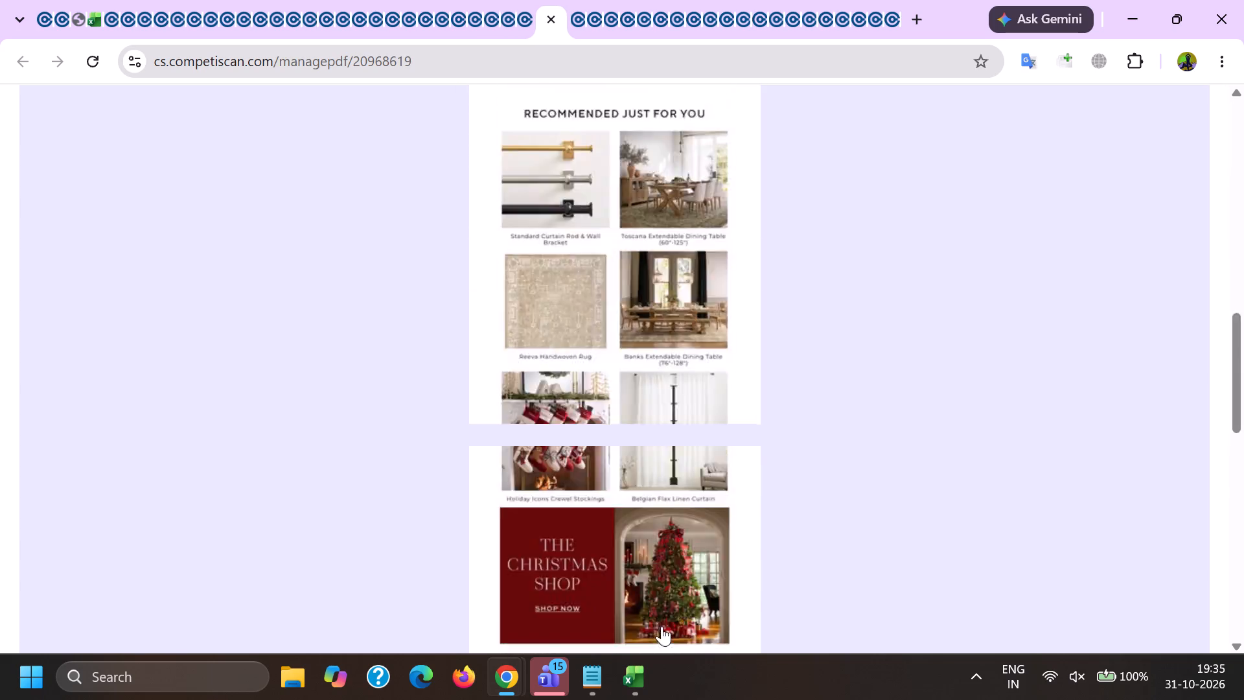
key(ctrl+Tab)
scroll(660, 622, down, 13)
key(ctrl+Tab)
scroll(659, 626, down, 13)
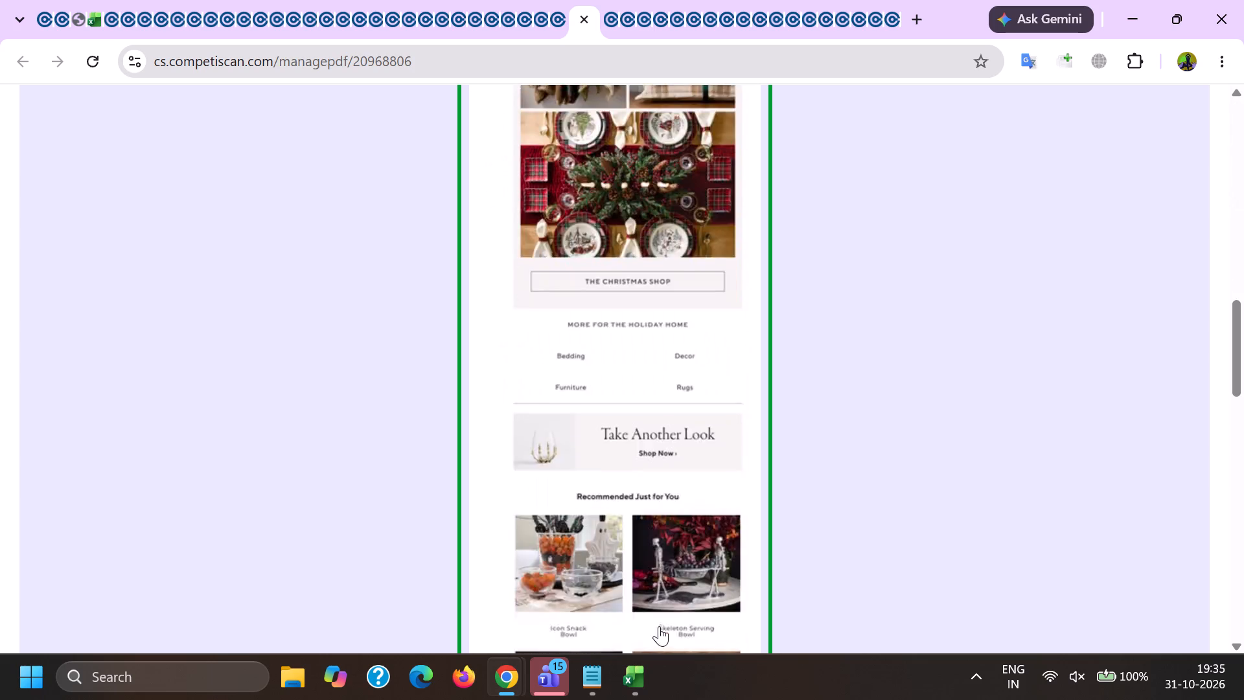
scroll(659, 626, down, 20)
scroll(659, 626, down, 3)
click(659, 628)
Run Resample Try #3 on the preview images of products 20968952 and 20968995.
key(ctrl+Tab)
scroll(659, 627, down, 4)
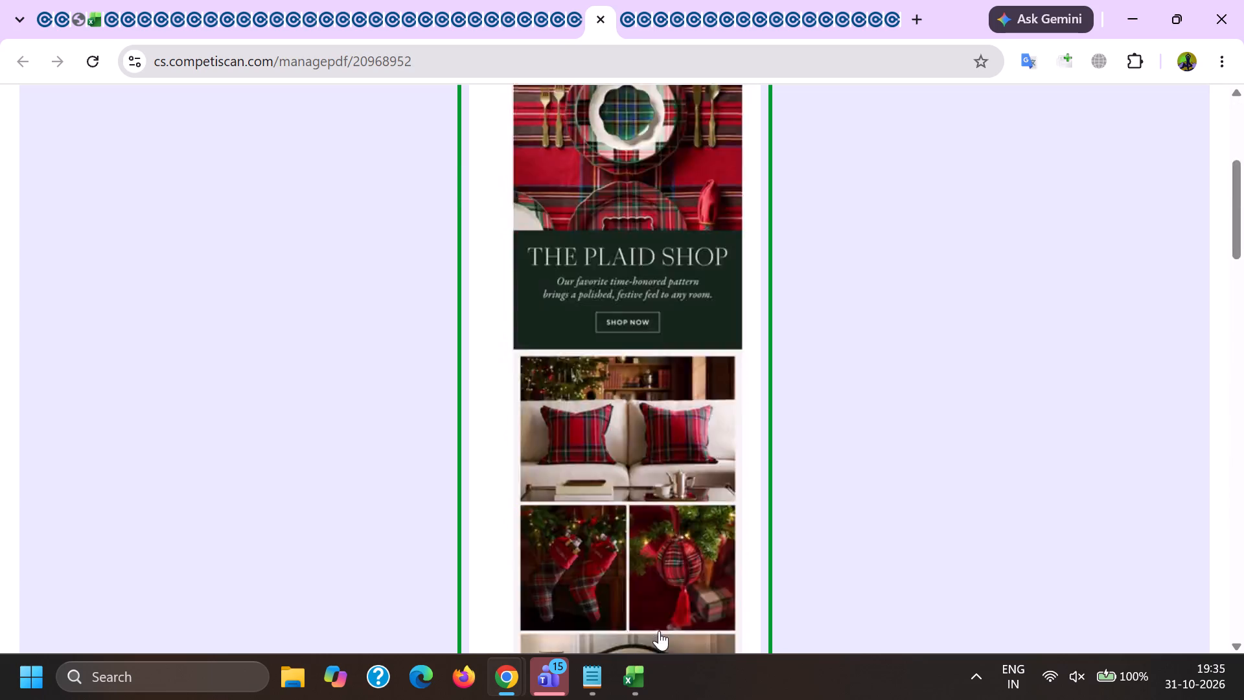
scroll(659, 631, down, 20)
scroll(659, 631, down, 7)
click(658, 627)
key(ctrl+Tab)
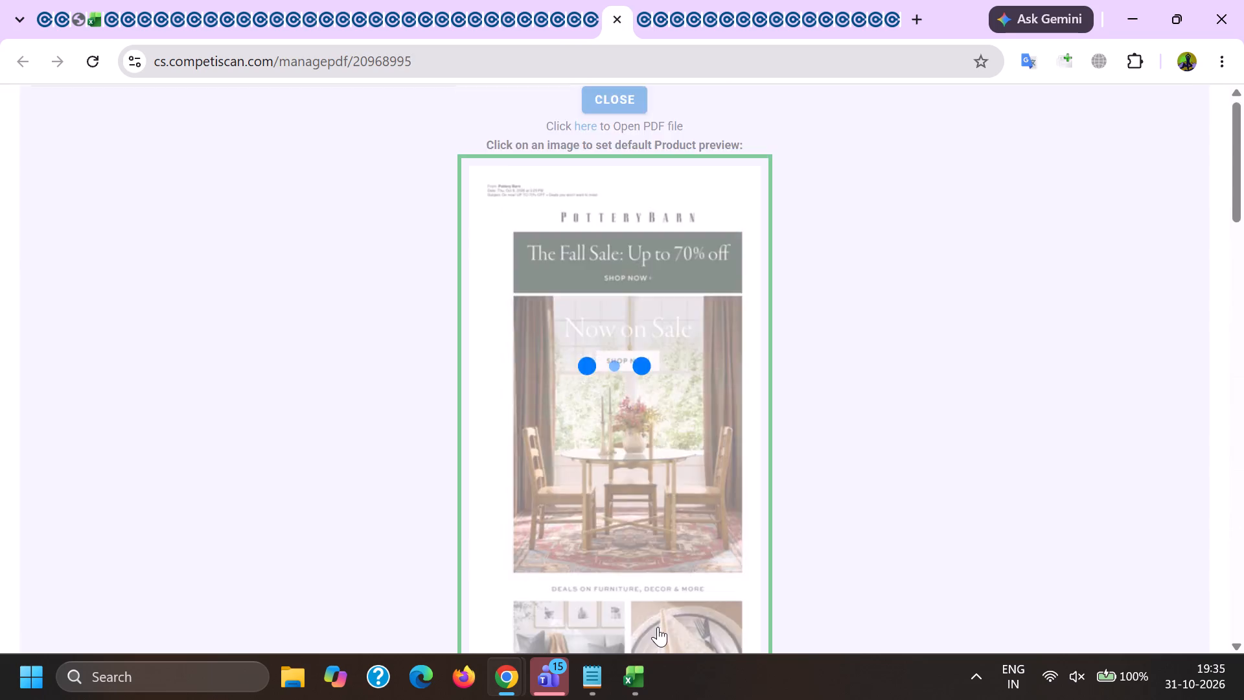
scroll(658, 625, down, 20)
scroll(658, 625, down, 11)
click(657, 627)
Look through the preview images from product 20969050 to the page after product 20969117 without resampling.
key(ctrl+Tab)
scroll(657, 625, down, 2)
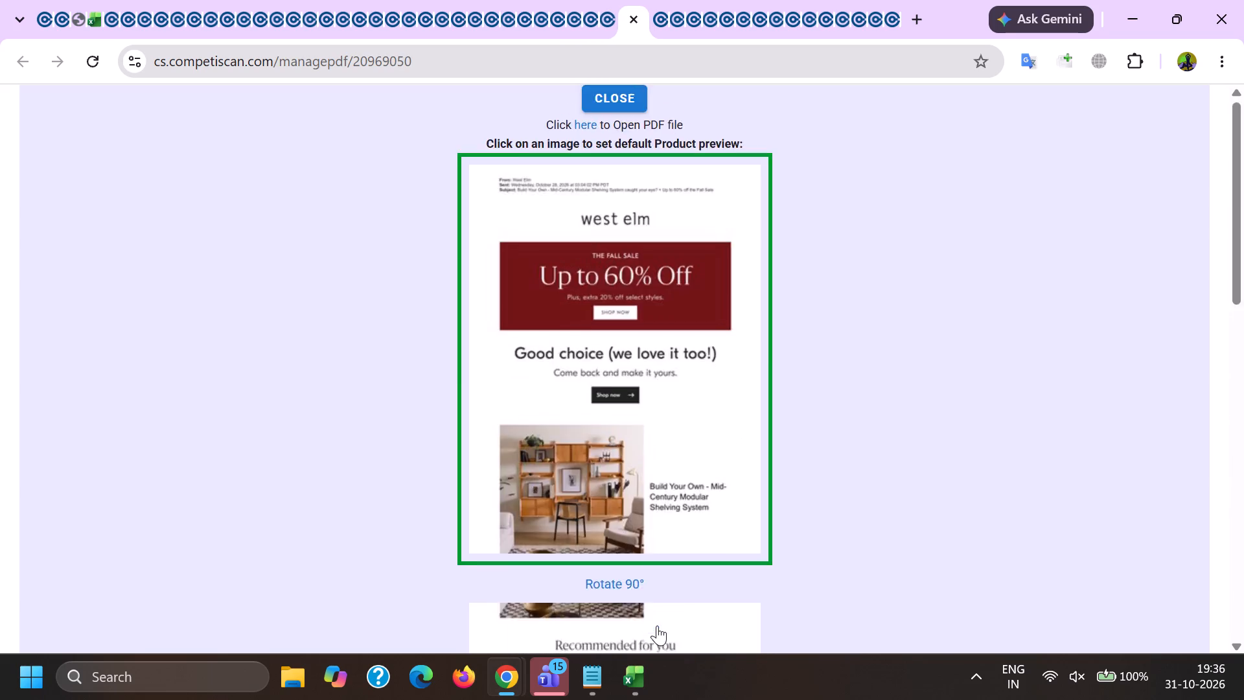
scroll(657, 625, down, 10)
key(ctrl+Tab)
scroll(657, 625, down, 11)
scroll(656, 624, up, 1)
scroll(656, 624, down, 3)
key(ctrl+Tab)
scroll(656, 624, down, 4)
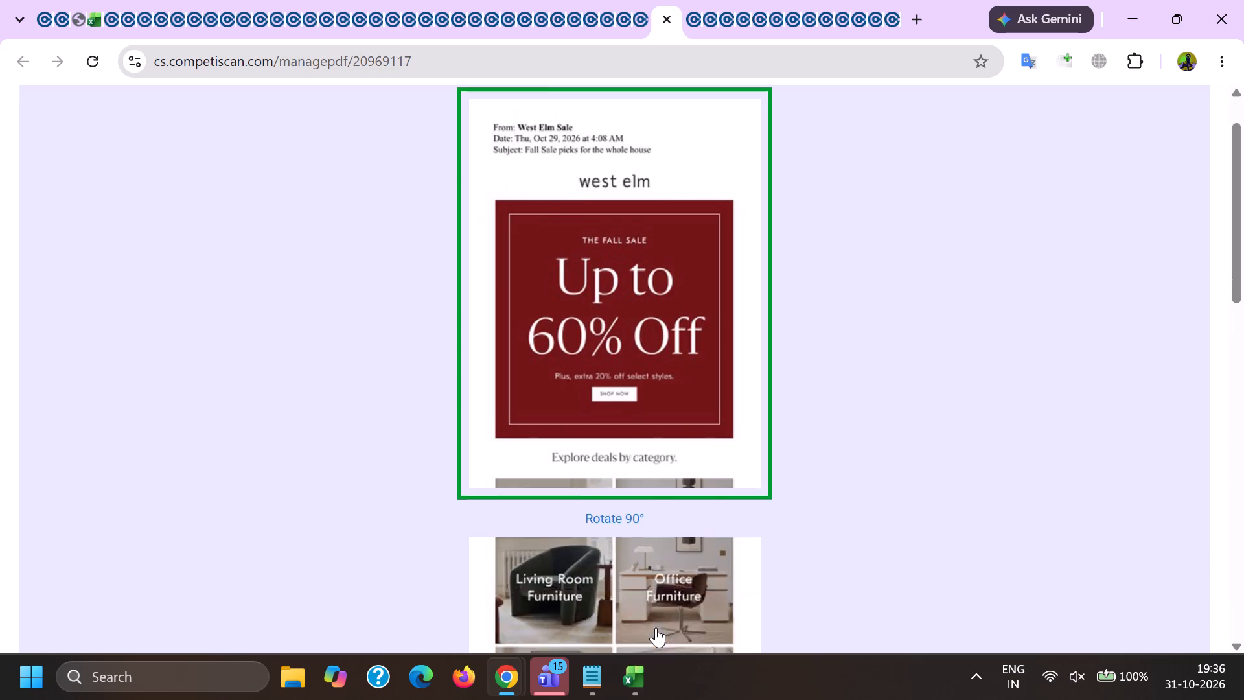
scroll(656, 627, down, 6)
key(ctrl+Tab)
scroll(656, 624, down, 8)
Run Resample Try #3 on the preview images of products 20970618 and 20970710.
key(ctrl+Tab)
scroll(655, 624, down, 14)
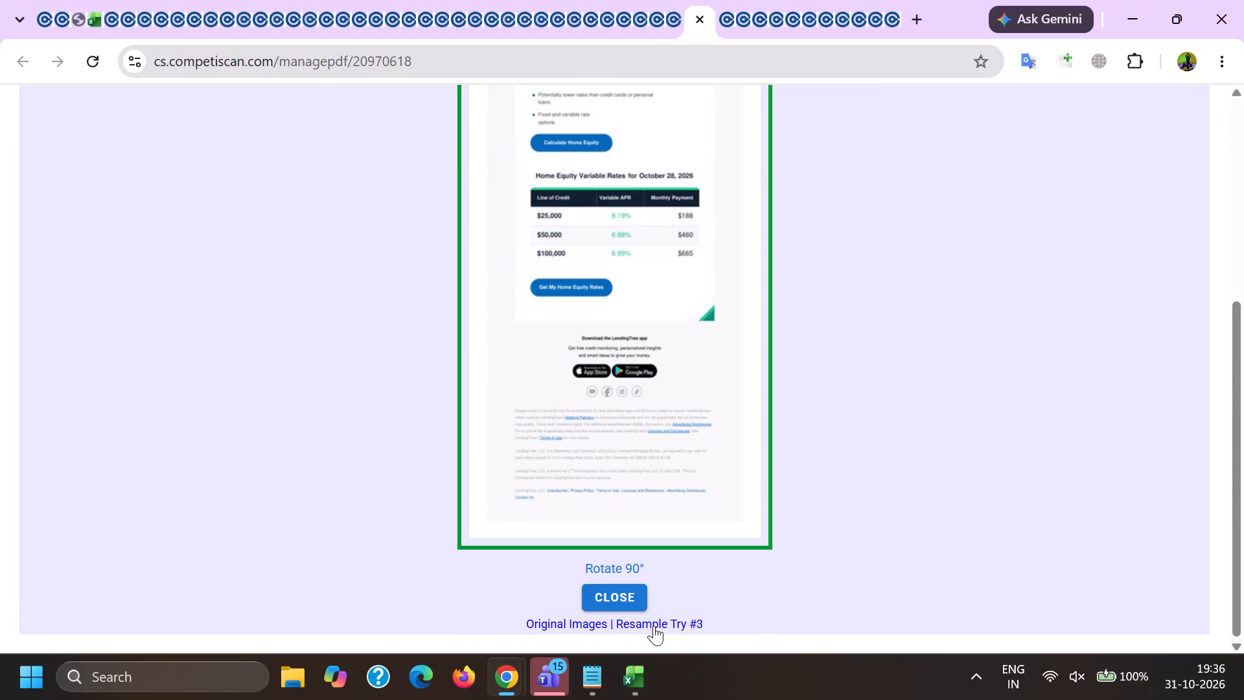
click(654, 624)
key(ctrl+Tab)
scroll(654, 623, down, 19)
click(653, 623)
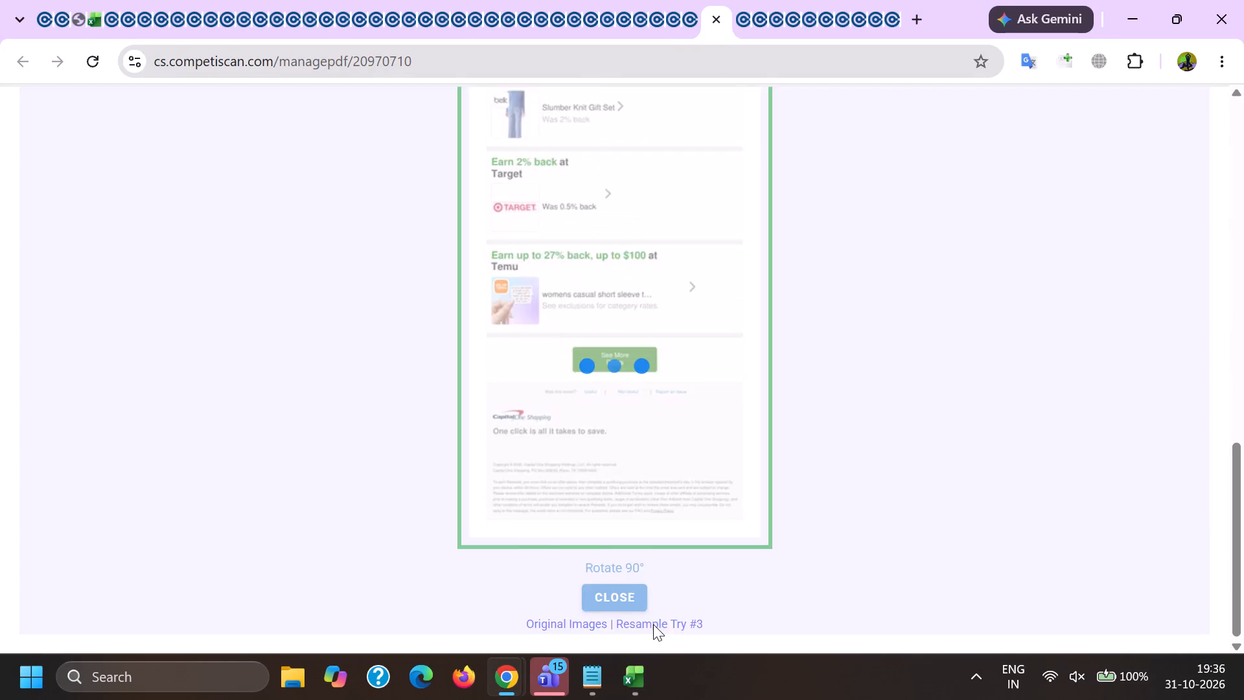
Run Resample Try #3 on the preview images of product 20970754 and the two products after it.
key(ctrl+Tab)
scroll(653, 624, down, 20)
scroll(653, 624, down, 7)
click(652, 624)
key(ctrl+Tab)
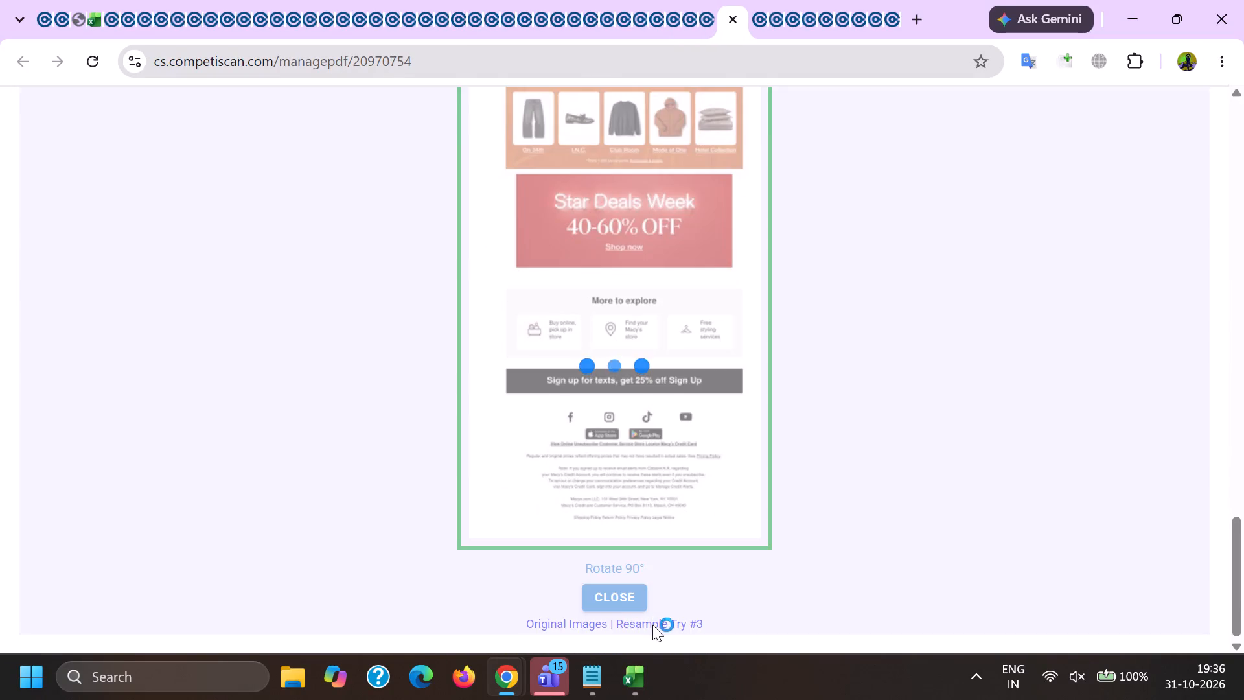
scroll(652, 624, down, 20)
scroll(652, 624, down, 6)
click(652, 623)
key(ctrl+Tab)
scroll(652, 622, down, 19)
click(651, 622)
Run Resample Try #3 on the preview images of products 20970805 and 20970819.
key(ctrl+Tab)
scroll(651, 621, down, 16)
scroll(649, 623, up, 1)
scroll(649, 623, down, 10)
click(651, 625)
key(ctrl+Tab)
scroll(651, 625, down, 5)
scroll(651, 625, up, 1)
scroll(651, 625, down, 16)
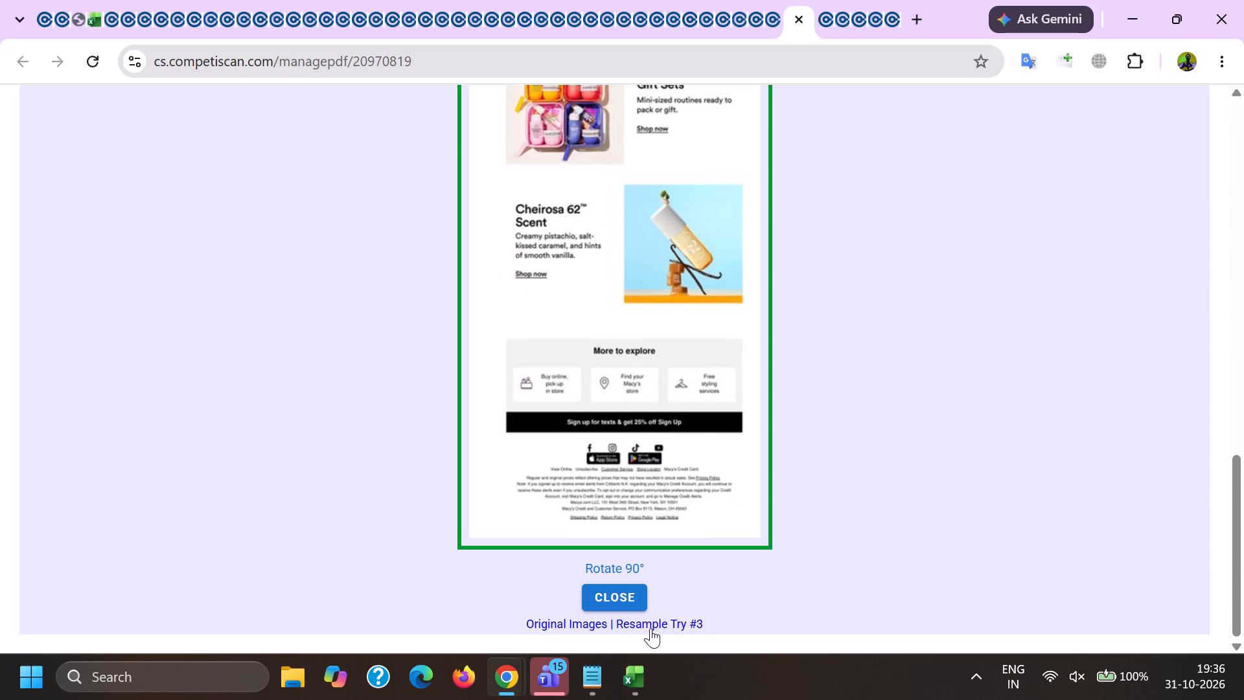
click(651, 626)
Run Resample Try #3 on the preview images of products 20970833, 20970859 and 20970877.
key(ctrl+Tab)
scroll(651, 626, down, 20)
scroll(651, 626, down, 1)
click(651, 627)
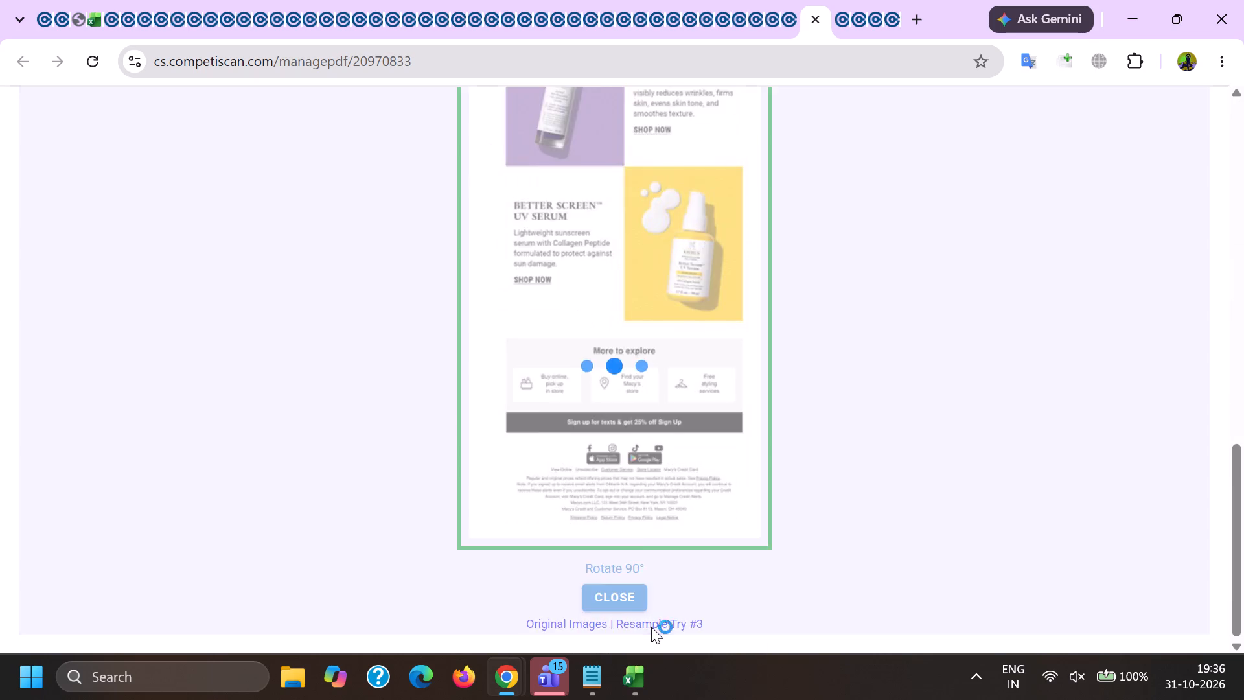
key(ctrl+Tab)
scroll(651, 626, down, 20)
scroll(651, 626, down, 3)
click(652, 626)
key(ctrl+Tab)
scroll(652, 626, down, 20)
scroll(652, 626, down, 11)
click(652, 627)
Run Resample Try #3 on the preview images of the last two open products, 20970890 and 20970902.
key(ctrl+Tab)
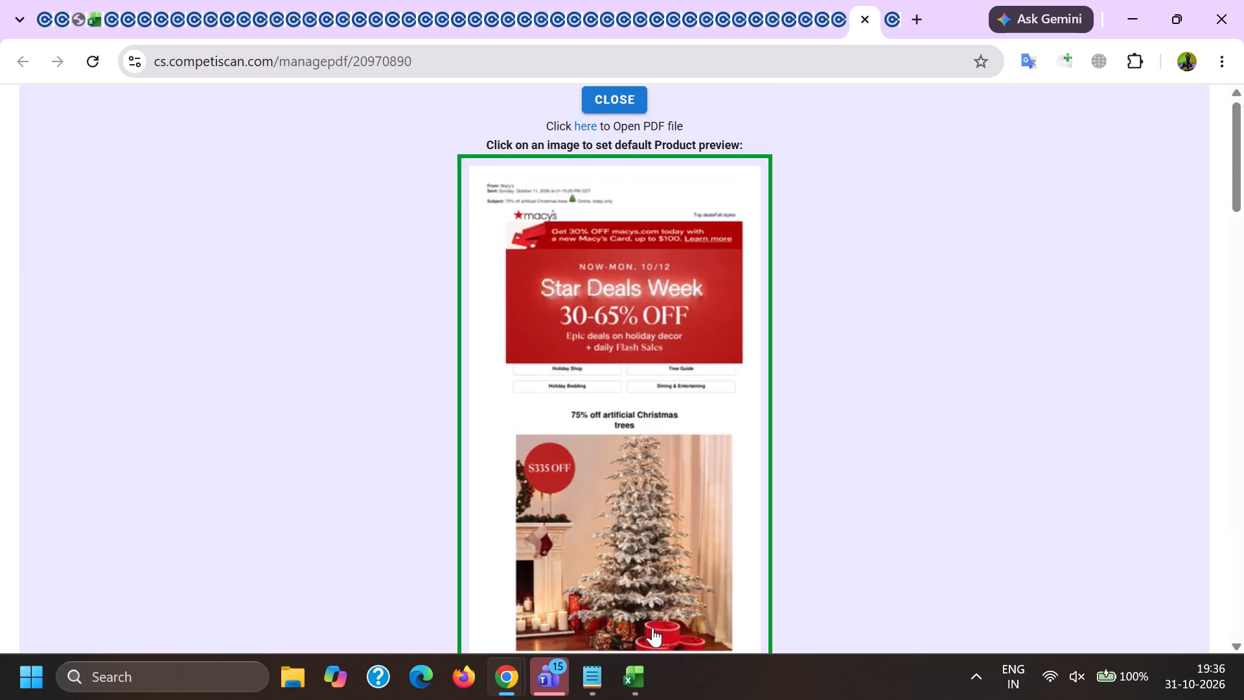
scroll(653, 626, down, 20)
scroll(653, 626, down, 6)
click(654, 627)
key(ctrl+Tab)
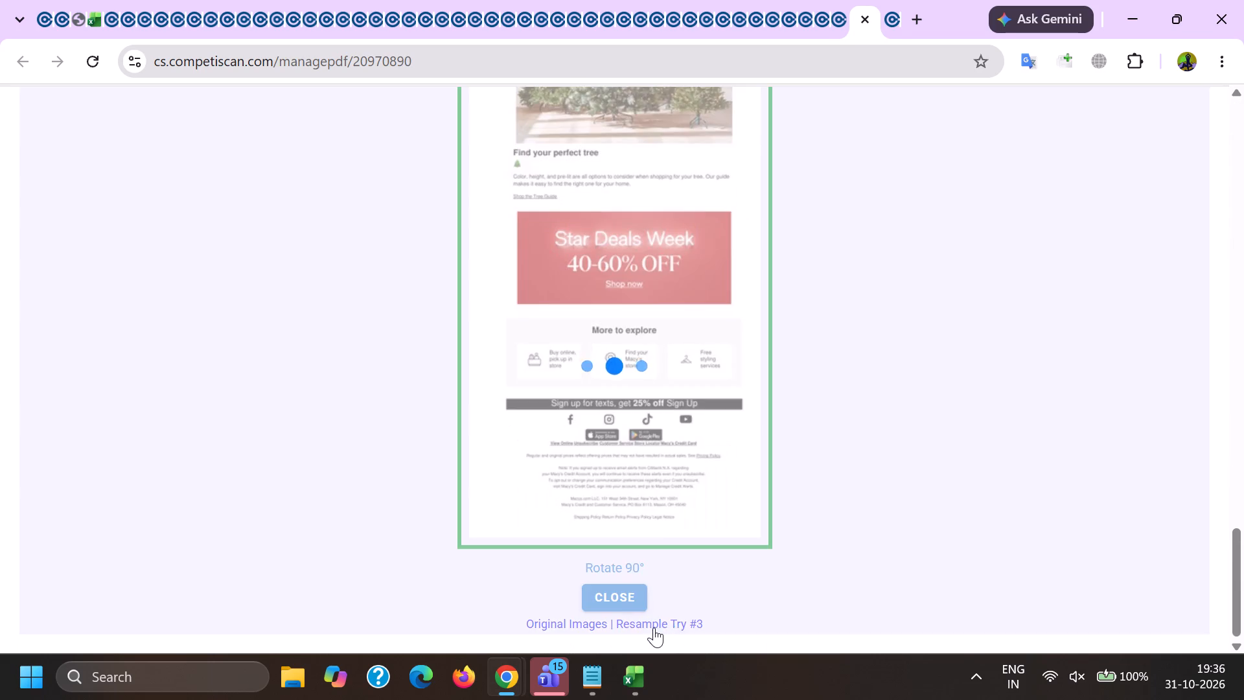
scroll(654, 627, down, 20)
scroll(654, 627, down, 5)
click(654, 625)
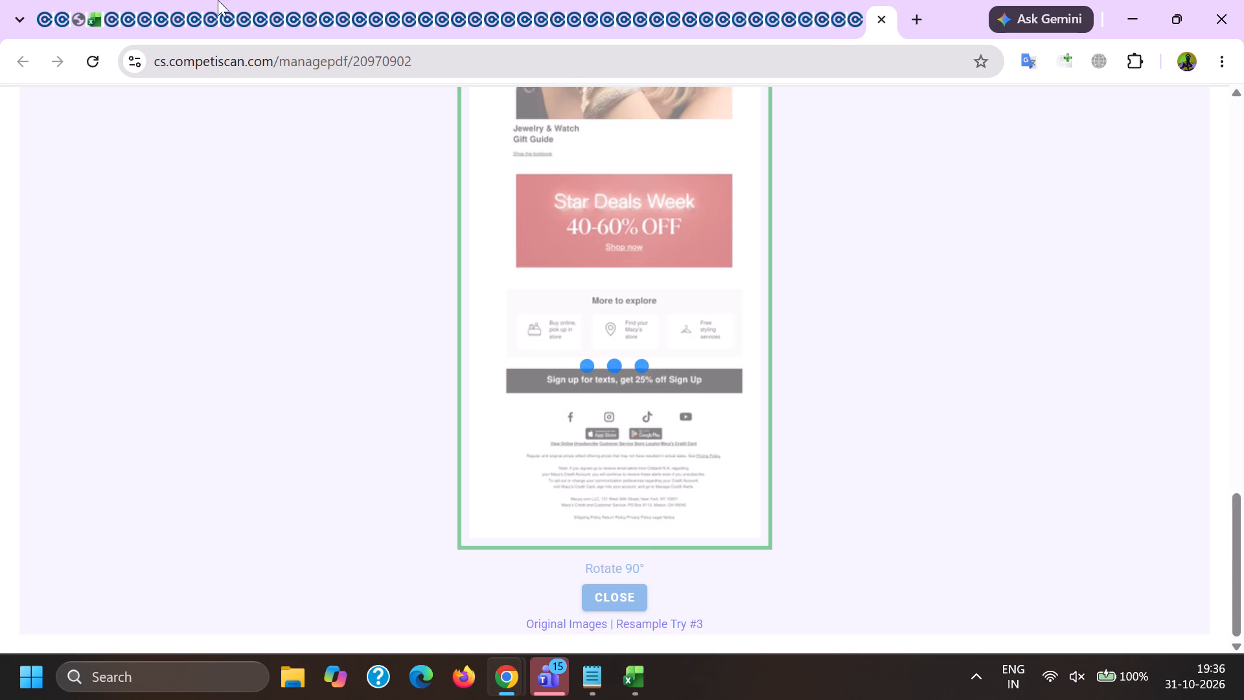
Close the first batch of processed product pages, starting with product 20965139 and stopping before product 20966380.
click(115, 1)
triple_click(116, 19)
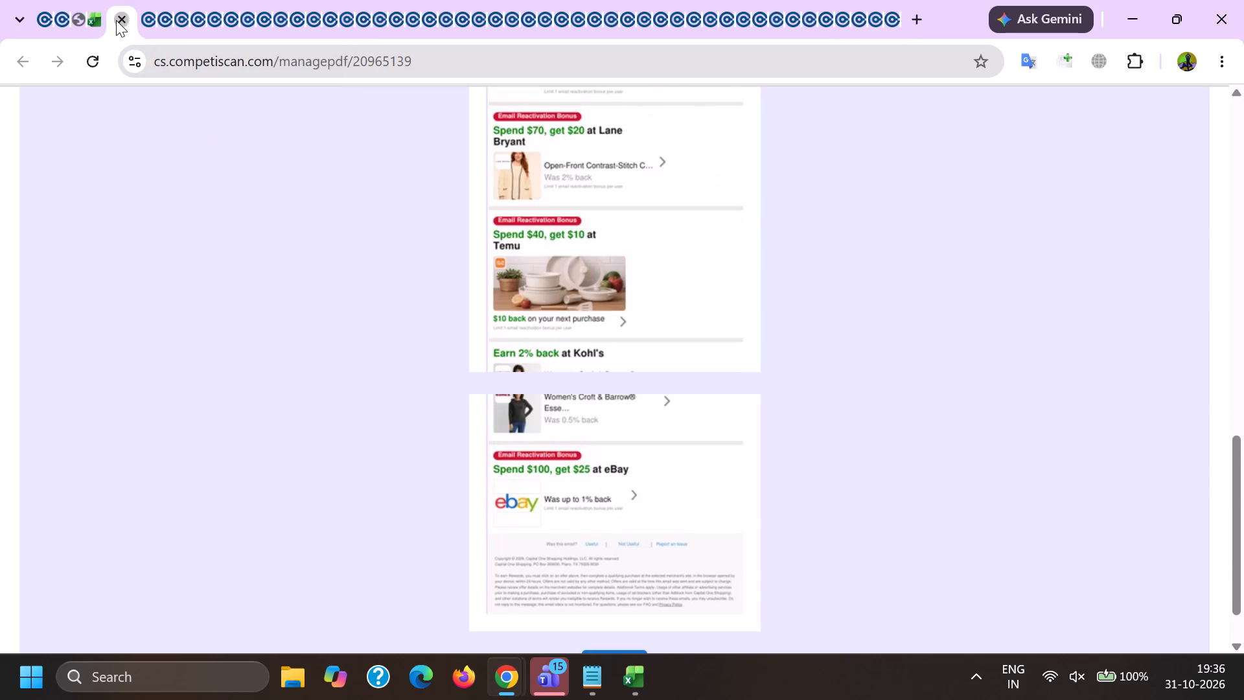
triple_click(116, 20)
triple_click(116, 20)
triple_click(116, 20)
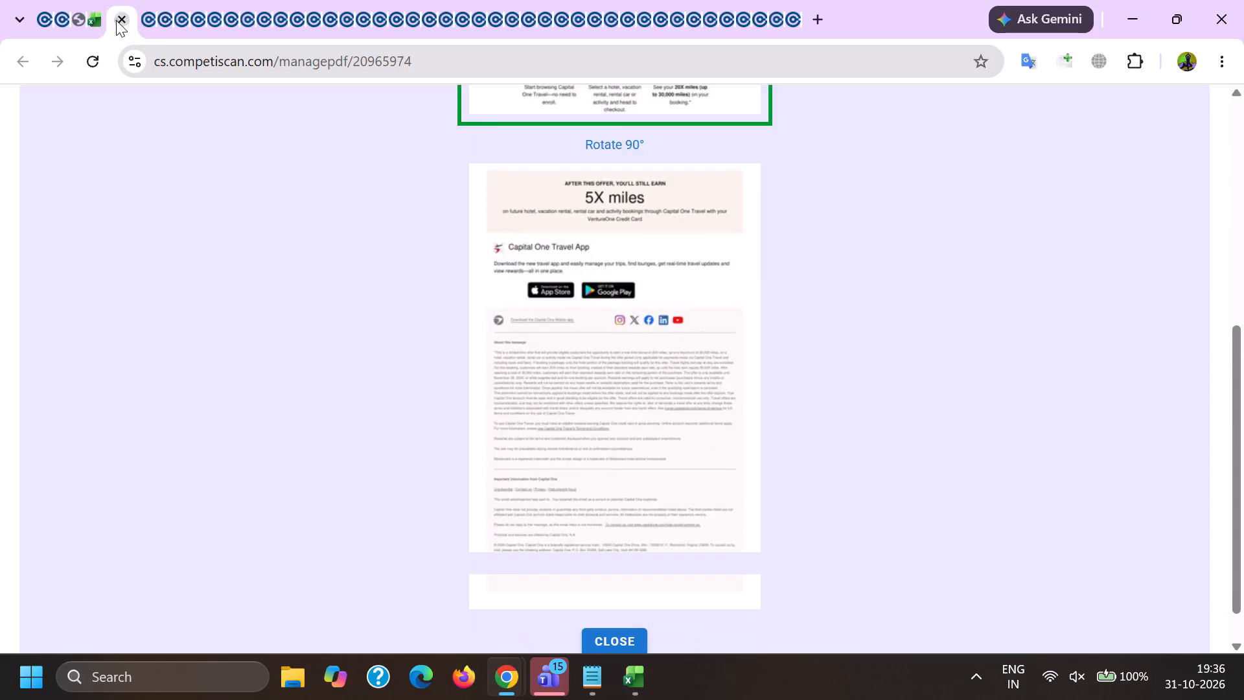
triple_click(116, 20)
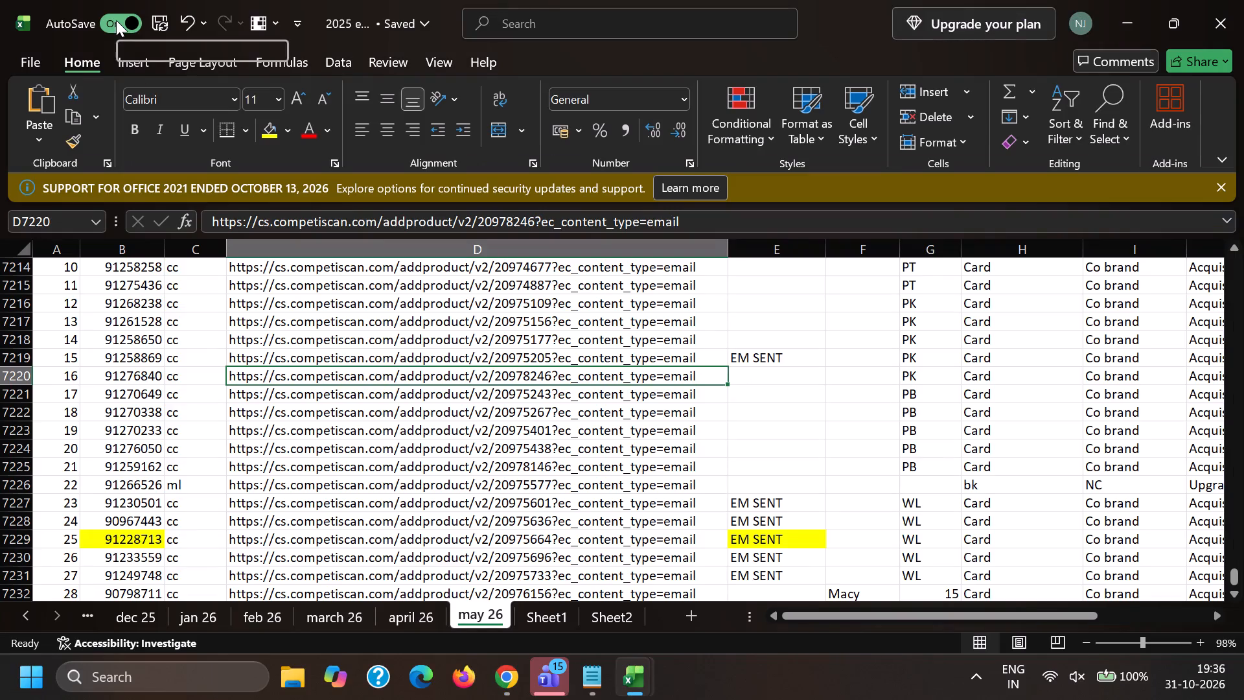
Switch back to the Chrome window holding the product pages and maximize it.
key(ctrl+Tab)
key(ctrl+Tab)
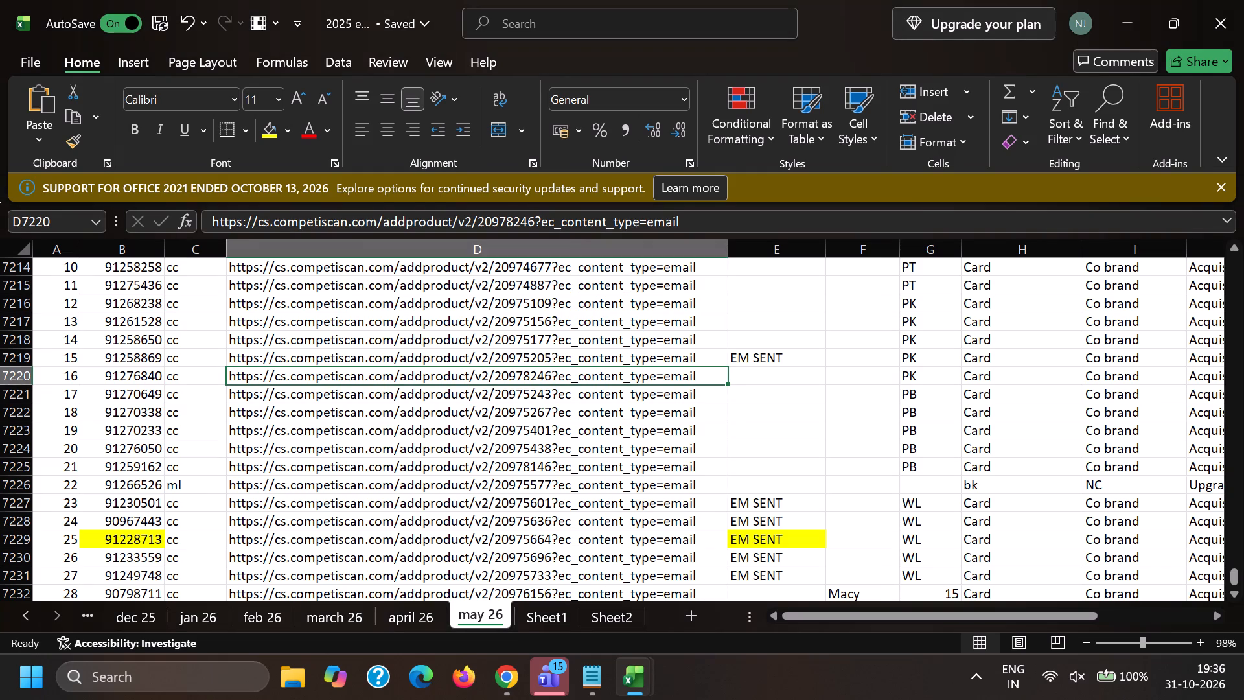
key(ctrl+Tab)
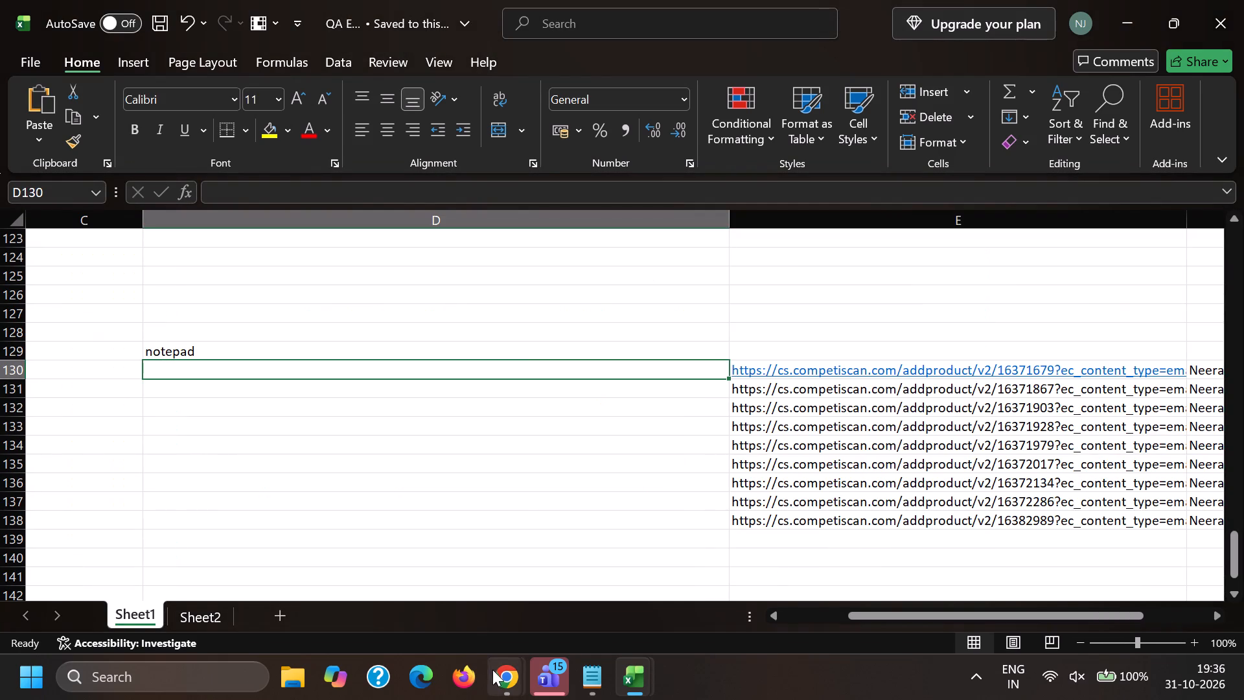
click(492, 669)
click(311, 563)
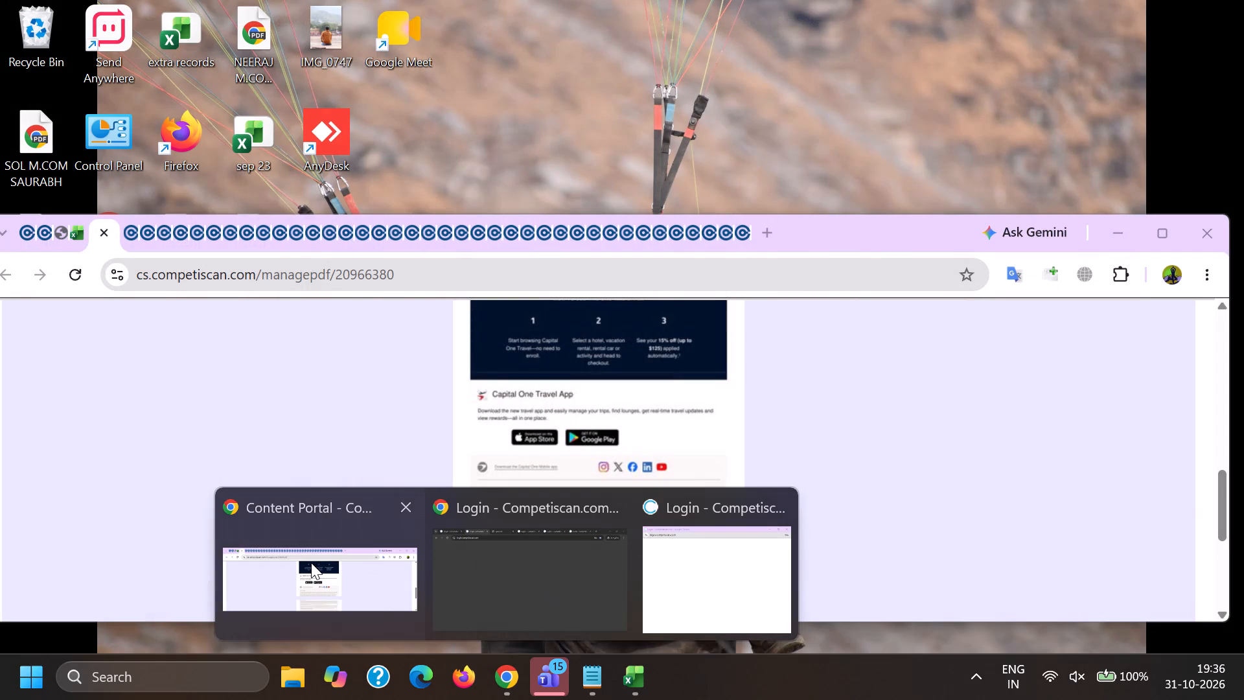
click(1153, 239)
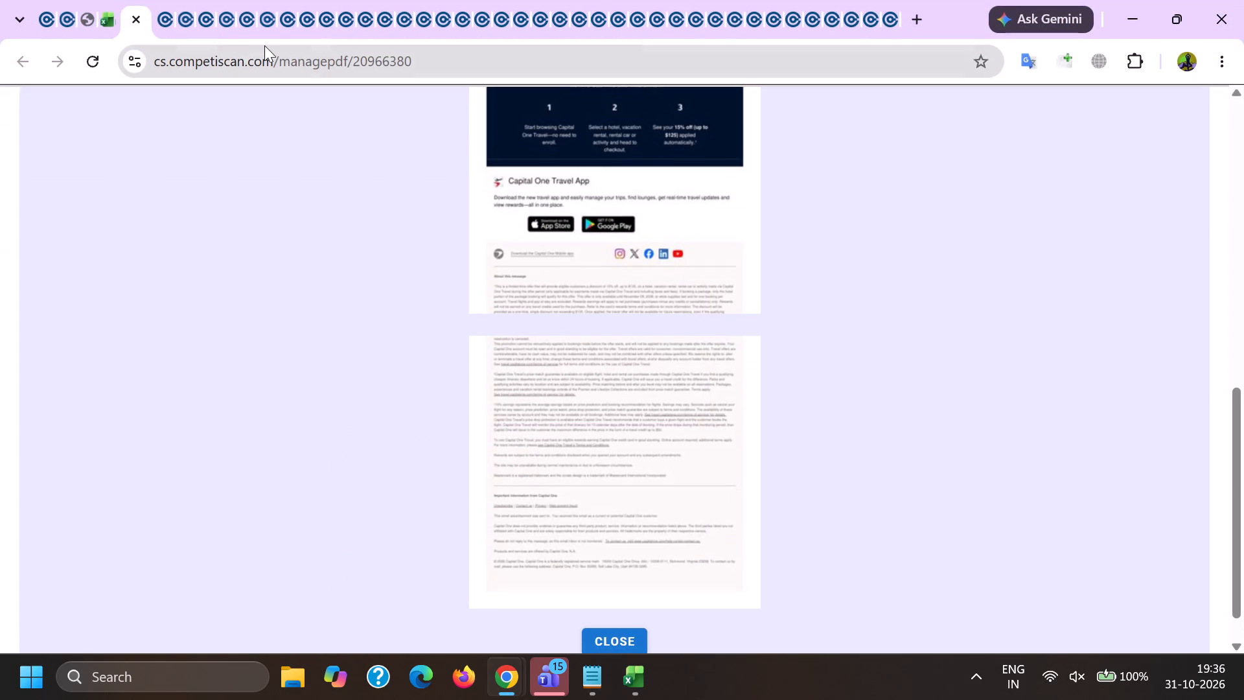
Close all remaining product pages, from 20966380 through 20970902, keeping the Resample format workbook open.
triple_click(137, 18)
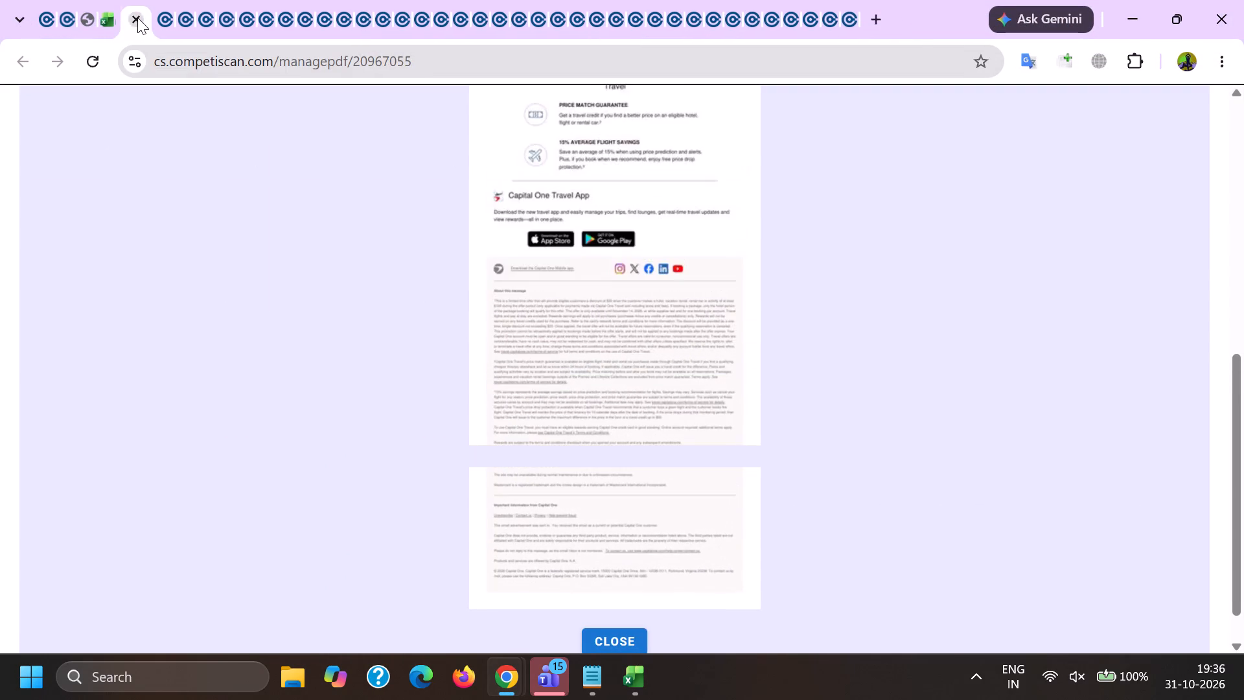
triple_click(137, 17)
triple_click(137, 17)
triple_click(137, 17)
triple_click(137, 16)
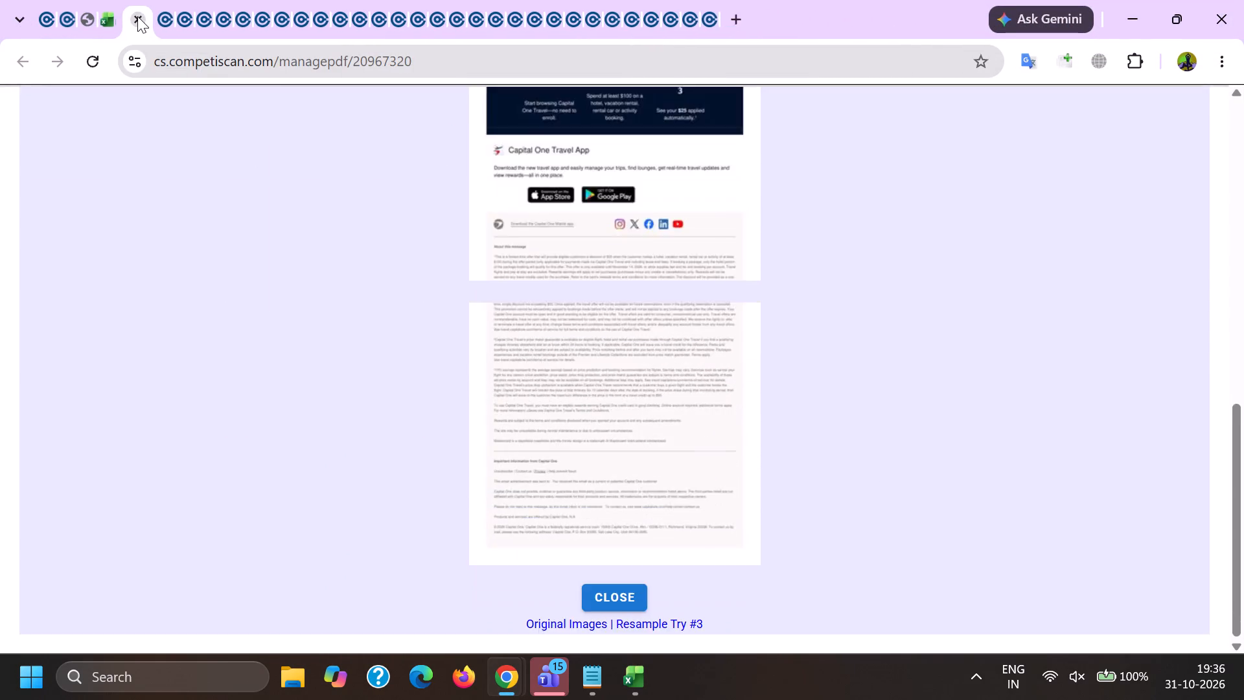
triple_click(137, 16)
triple_click(137, 16)
triple_click(137, 16)
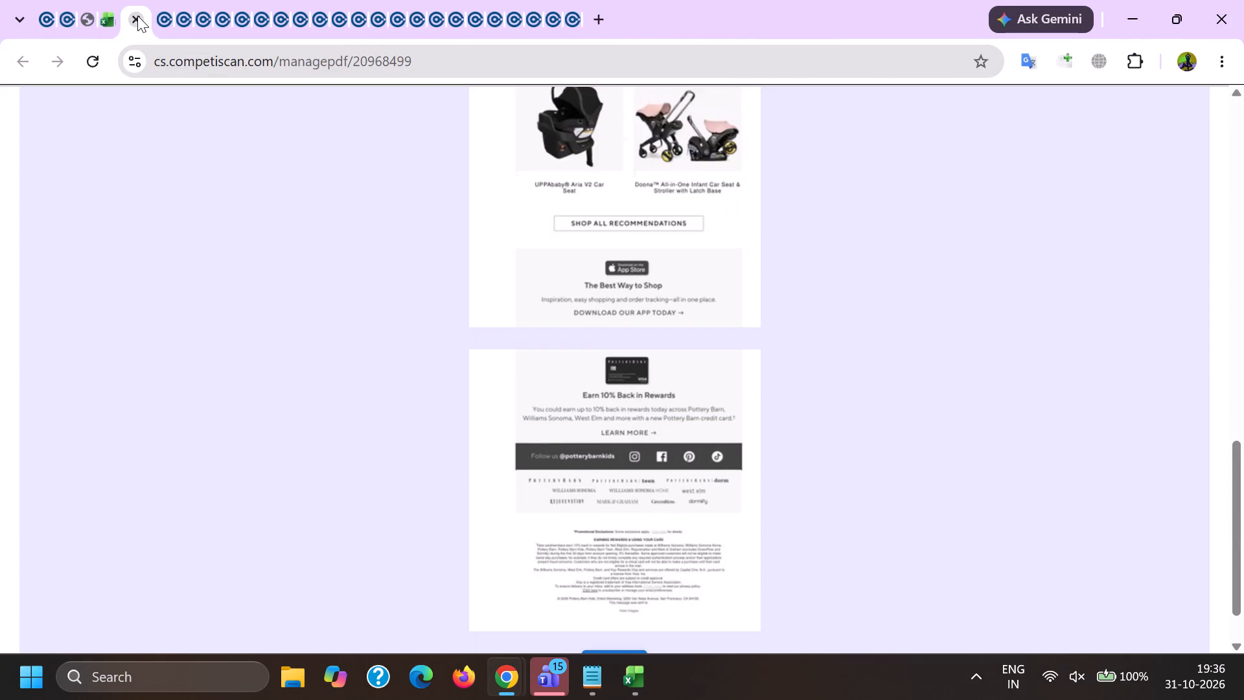
triple_click(137, 16)
triple_click(137, 16)
triple_click(137, 16)
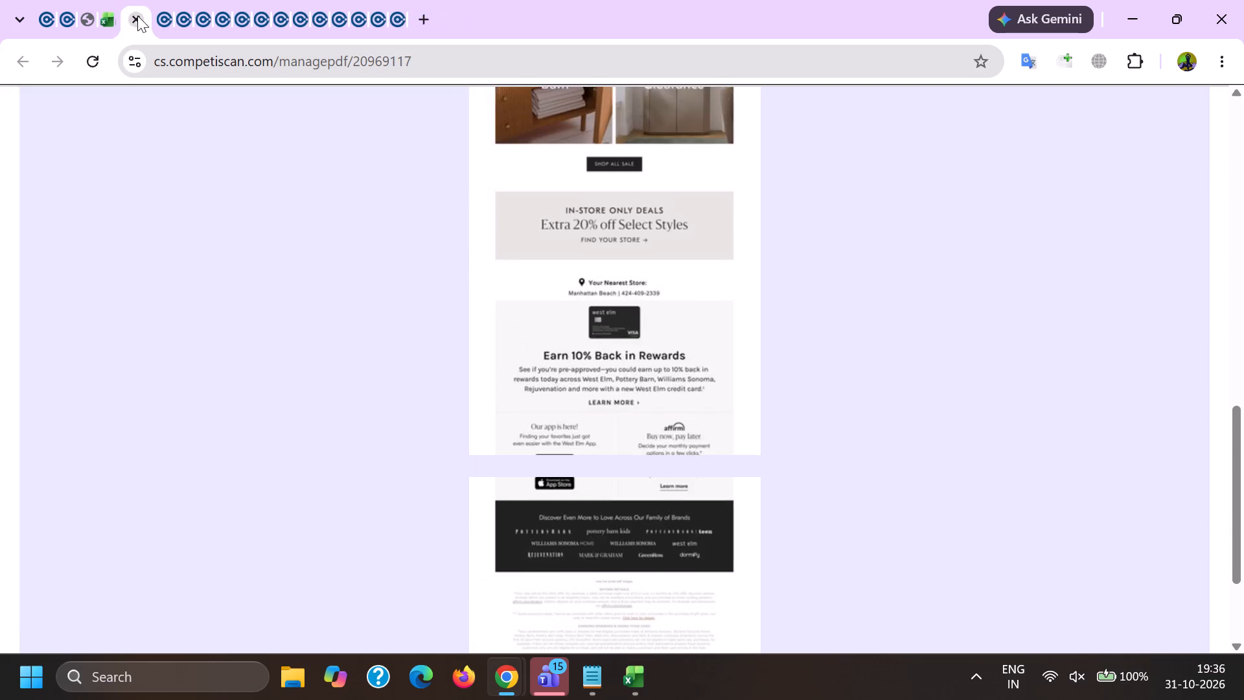
click(137, 16)
click(137, 16)
click(137, 16)
triple_click(137, 16)
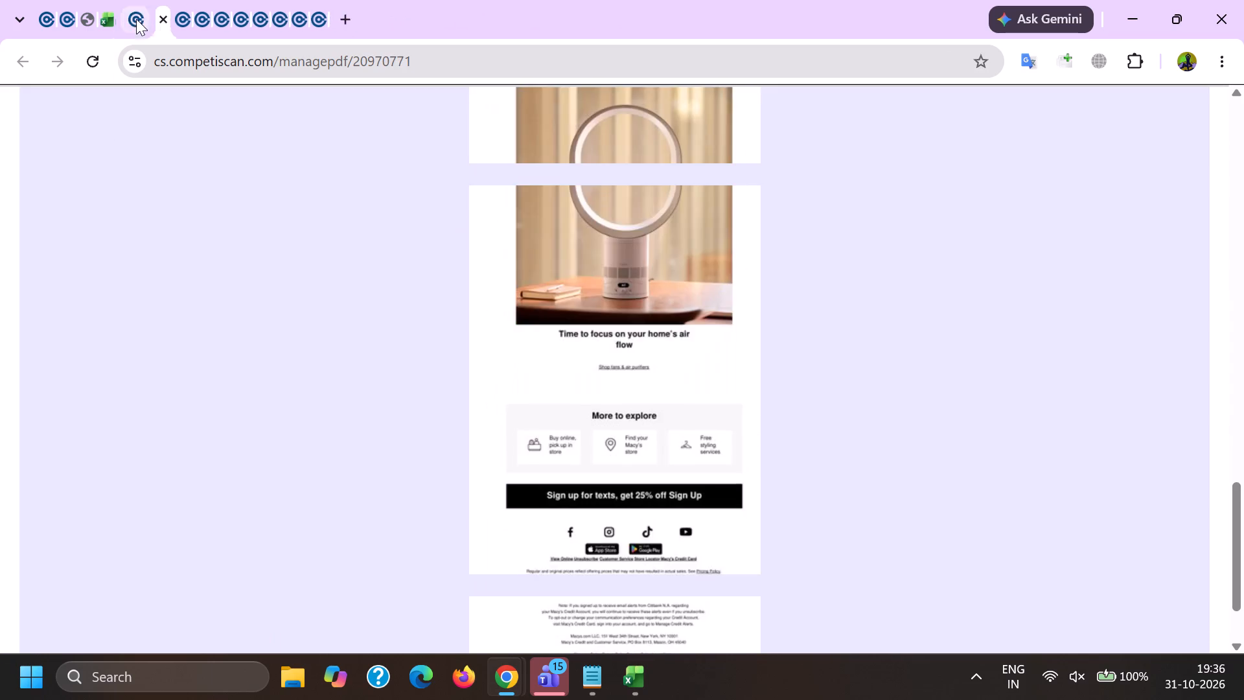
triple_click(136, 19)
click(136, 19)
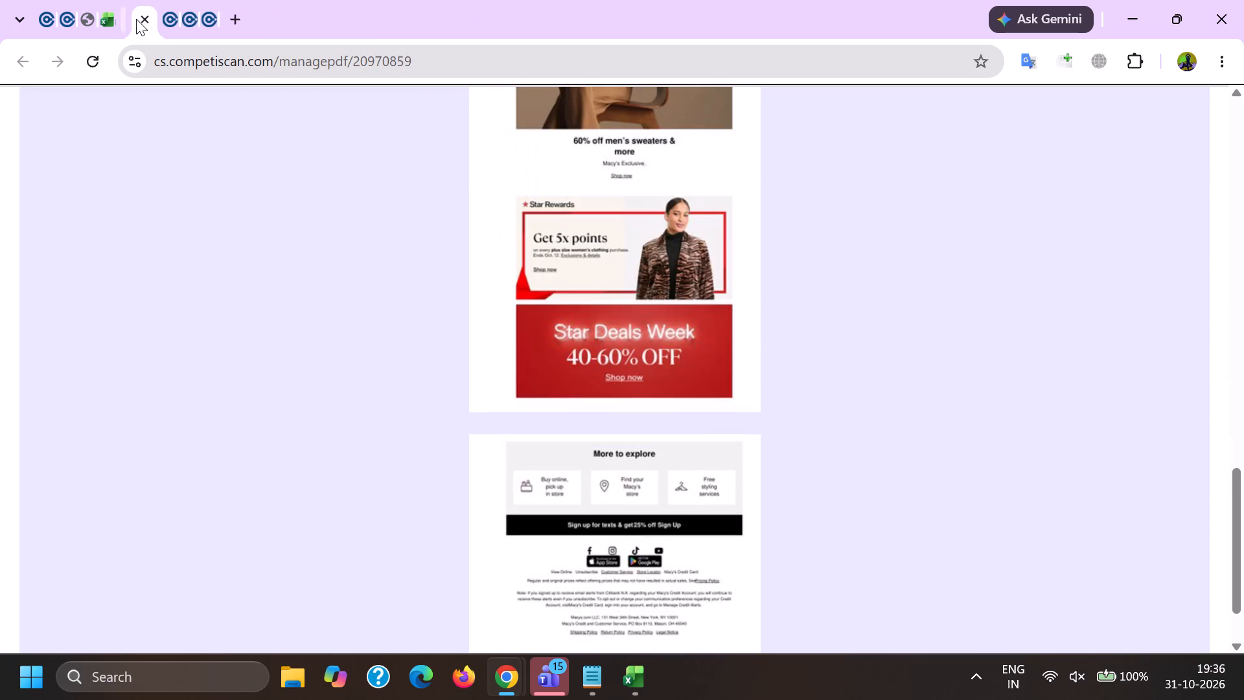
click(136, 19)
click(136, 19)
click(136, 19)
click(136, 19)
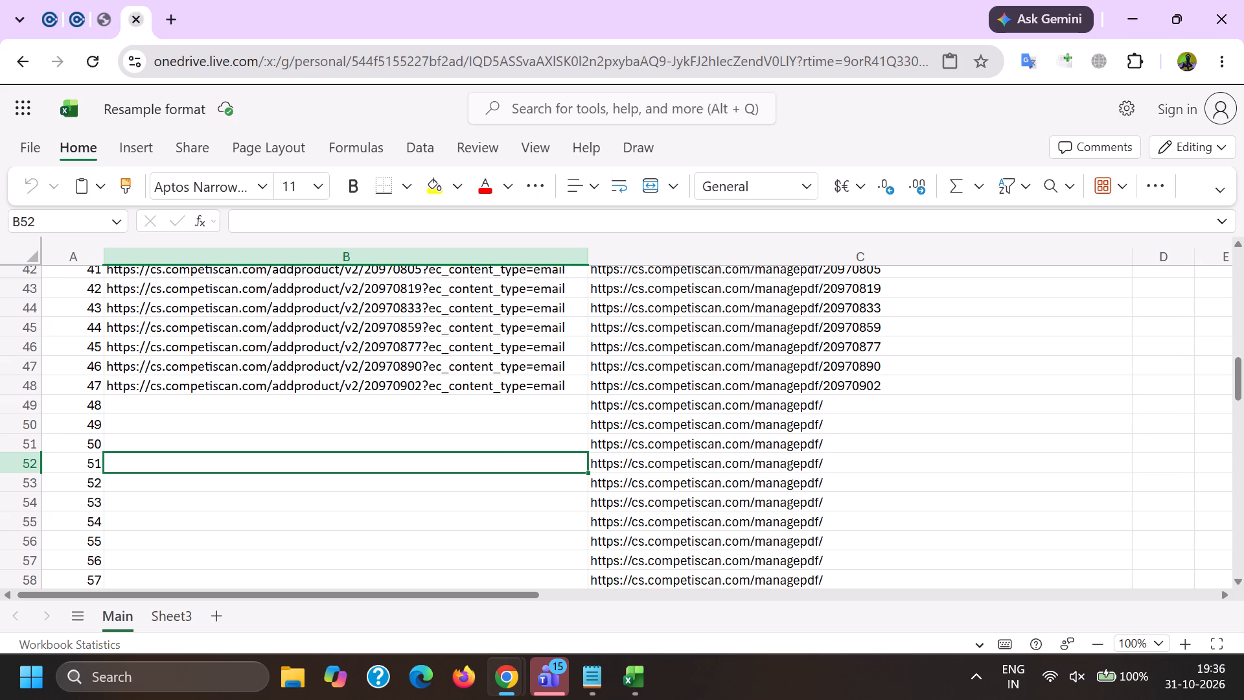
In the desktop Excel workbook's may 26 sheet, copy the 31-11-2026 block's links from D7205 through D7249.
click(638, 678)
click(812, 588)
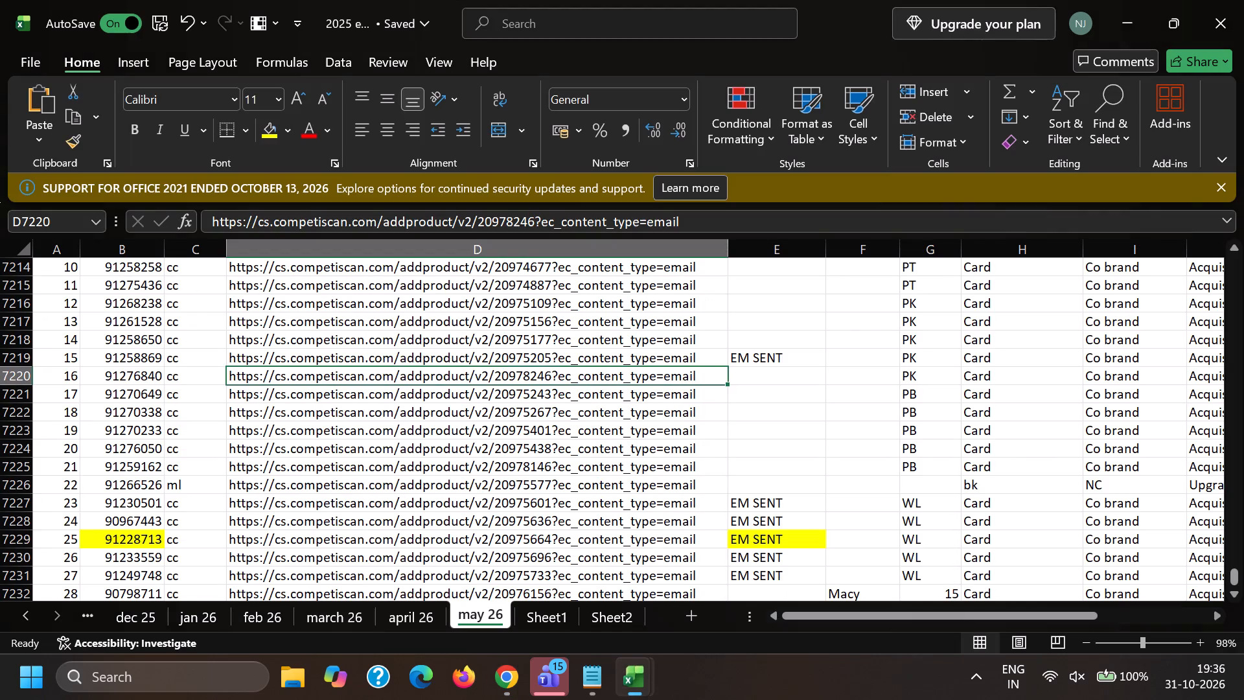
scroll(426, 412, up, 4)
click(327, 344)
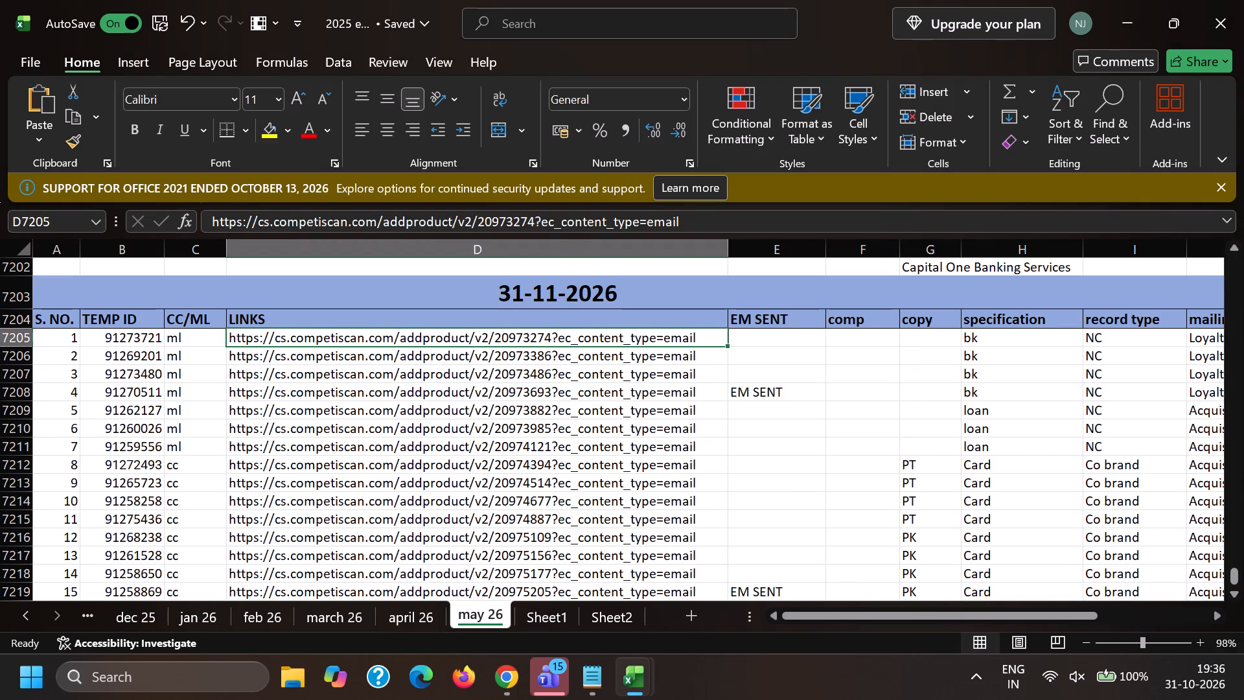
scroll(320, 355, up, 11)
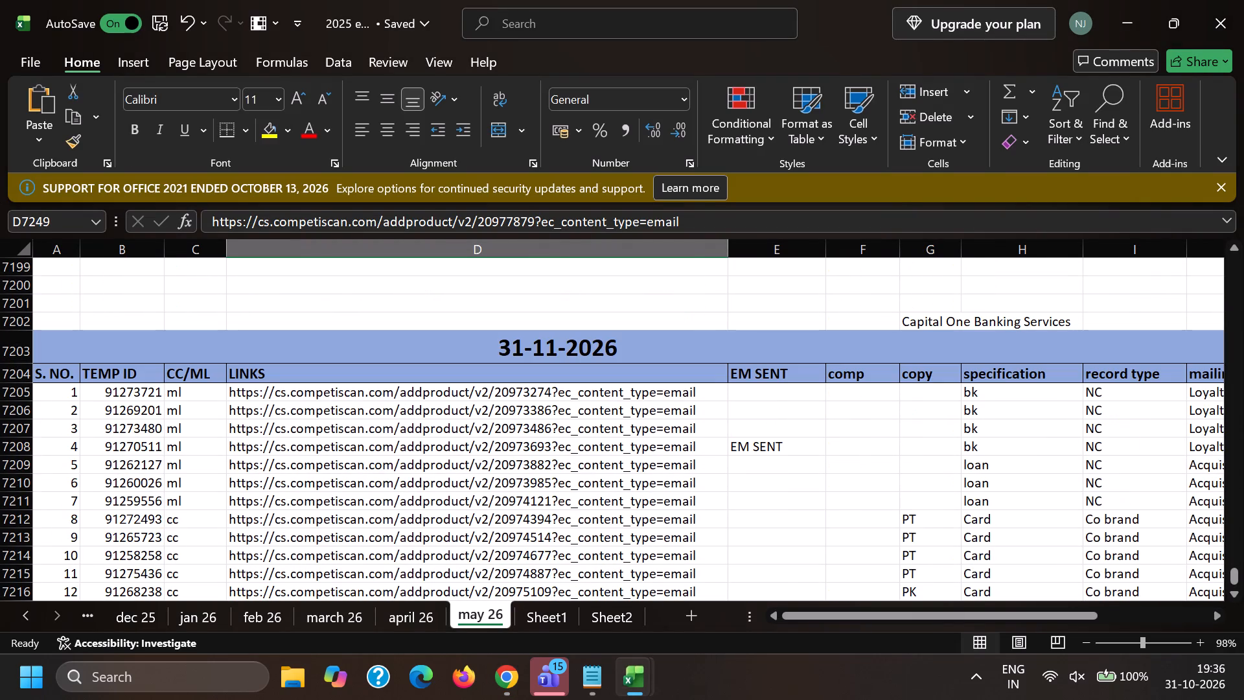
click(317, 394)
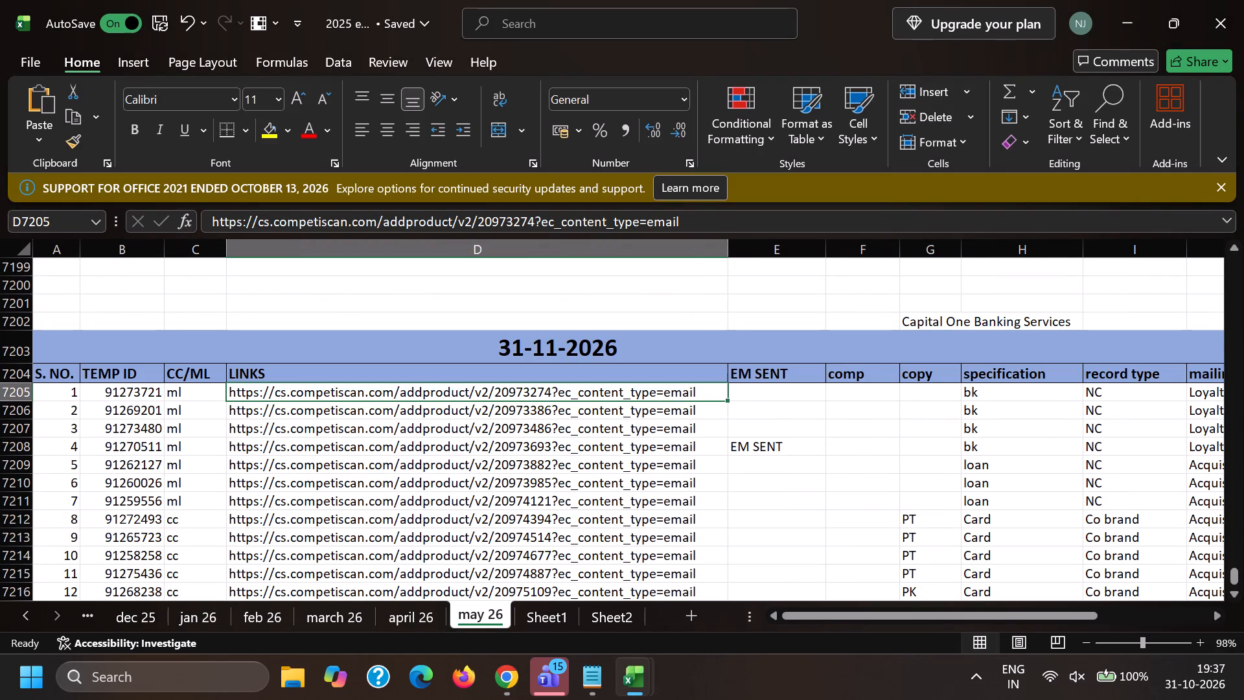
key(ctrl+shift+Down)
key(ctrl+c)
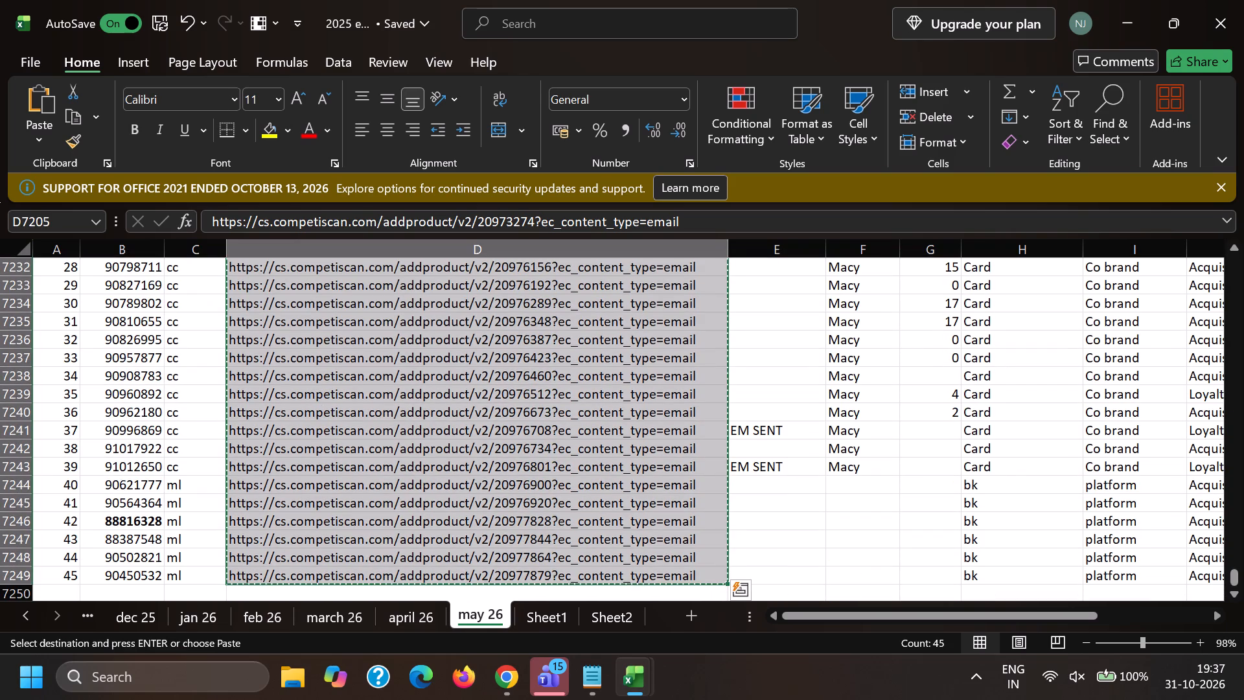
Paste the copied links into the Admin Link column of the Resample format workbook's Main sheet, starting at B2.
key(alt+Tab)
scroll(386, 437, up, 11)
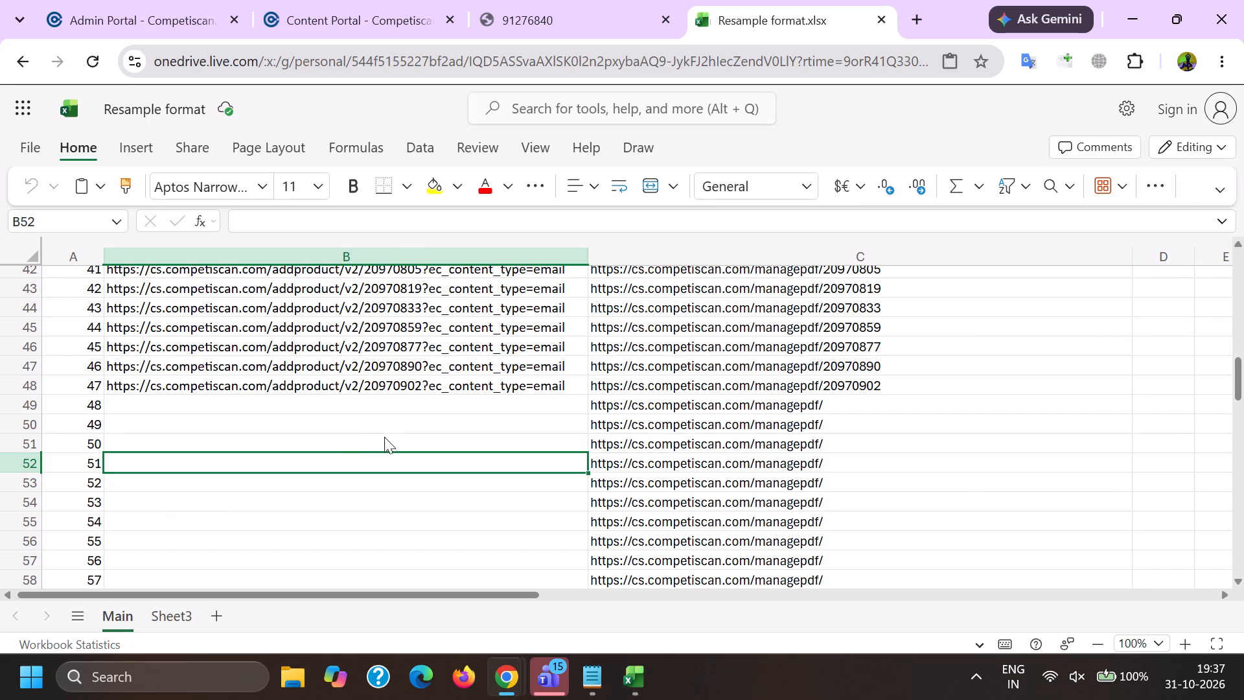
scroll(384, 437, up, 20)
scroll(384, 437, up, 5)
click(340, 436)
scroll(340, 436, up, 15)
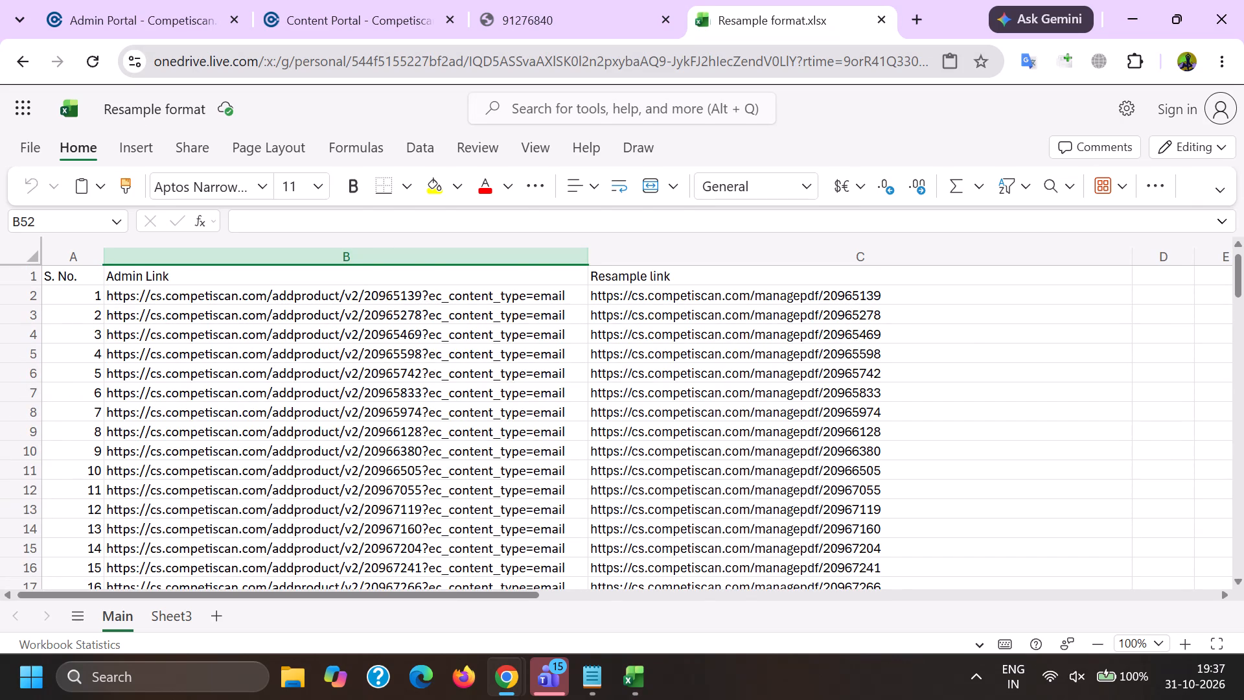
click(331, 300)
key(ctrl+v)
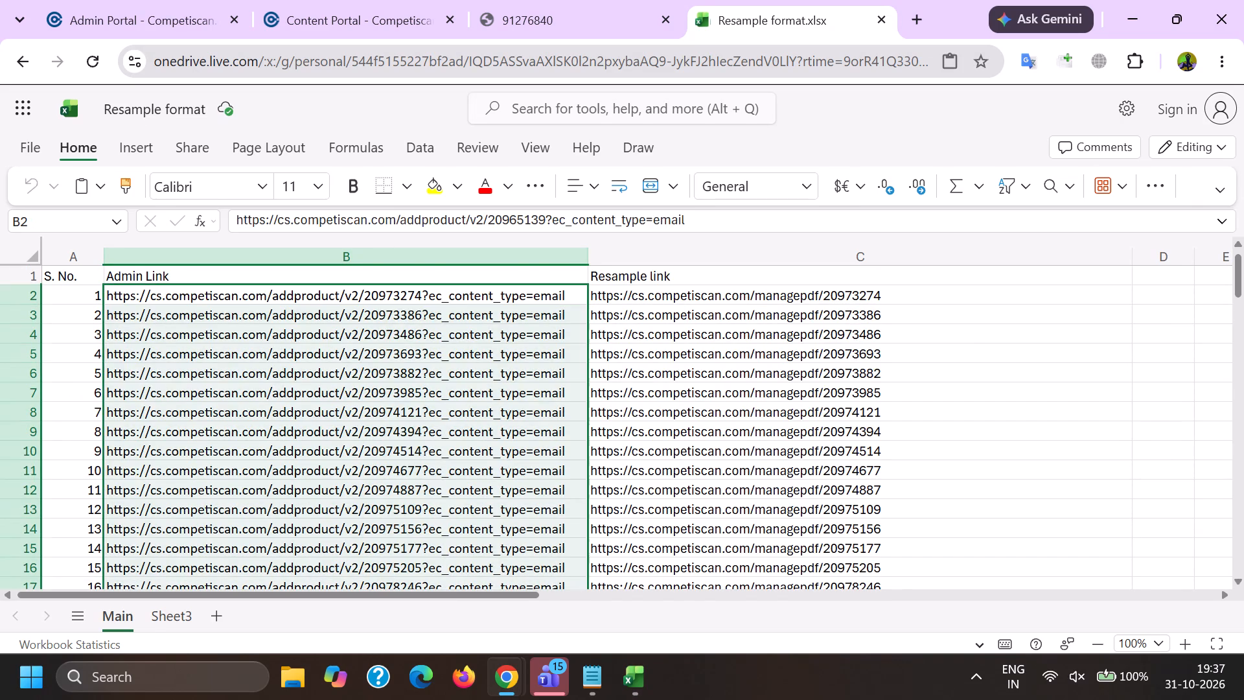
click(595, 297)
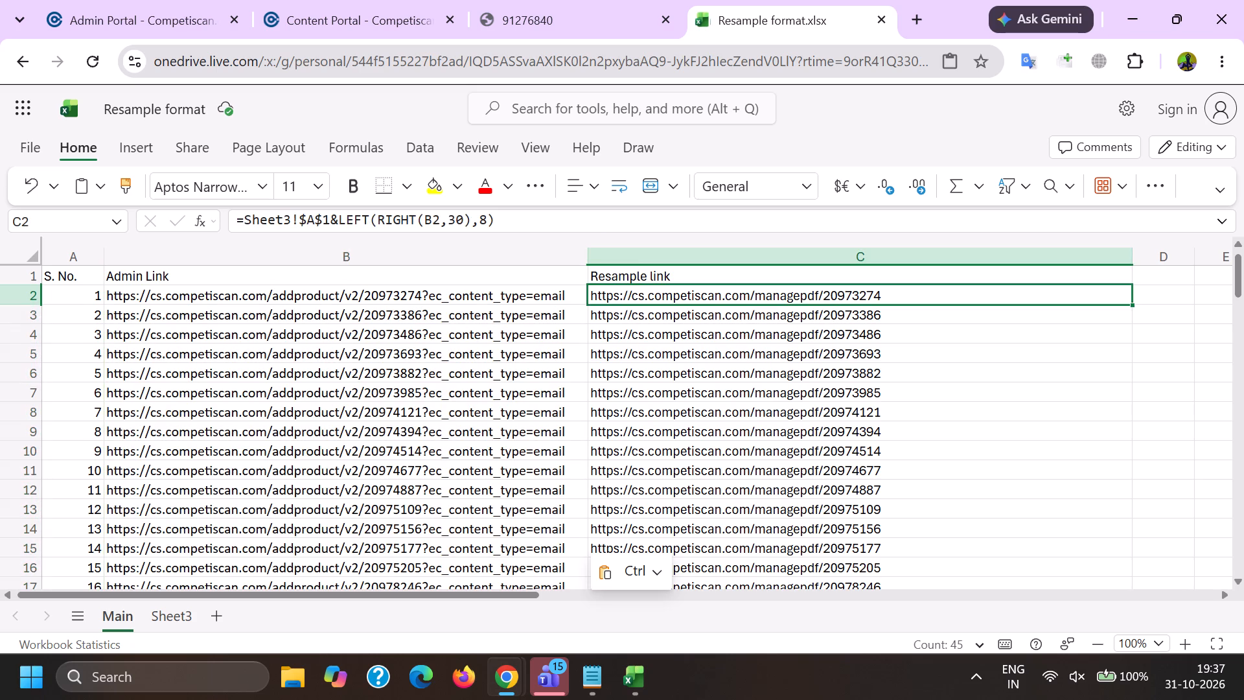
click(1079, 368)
In the desktop Excel workbook's may 26 sheet, copy the first 20 links of the block, from D7205 through D7224.
key(alt+Tab)
scroll(618, 390, up, 3)
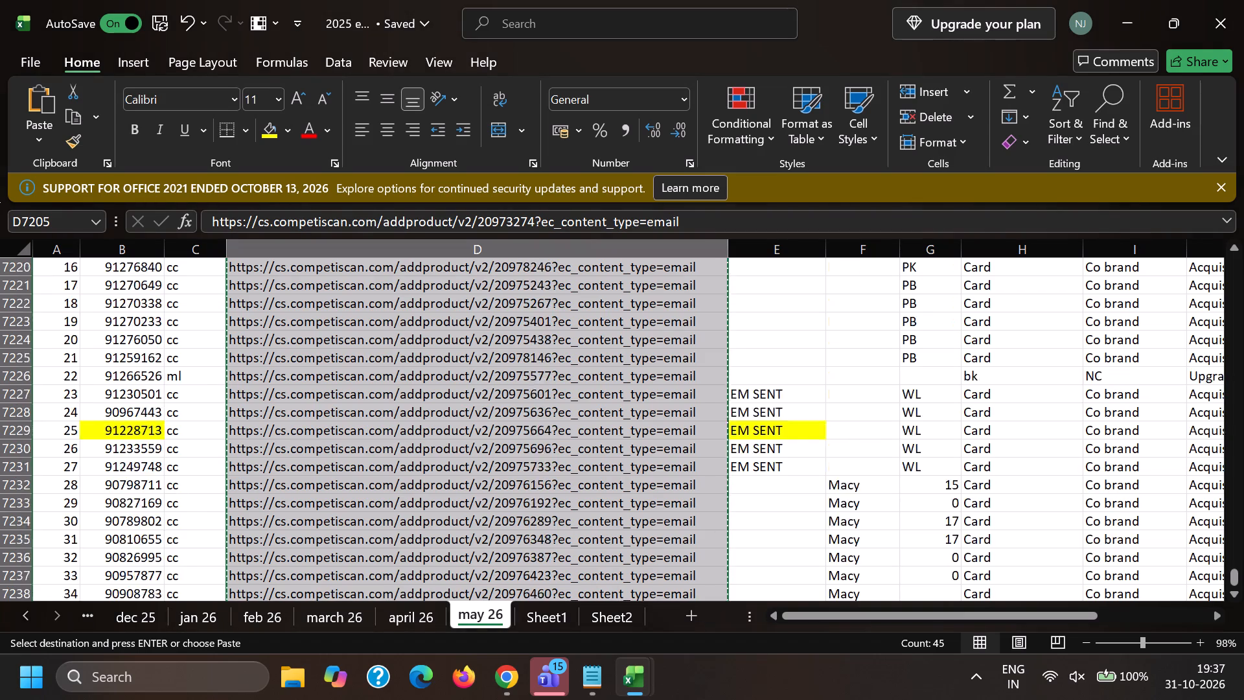
scroll(454, 401, up, 4)
scroll(348, 454, up, 3)
scroll(337, 463, down, 4)
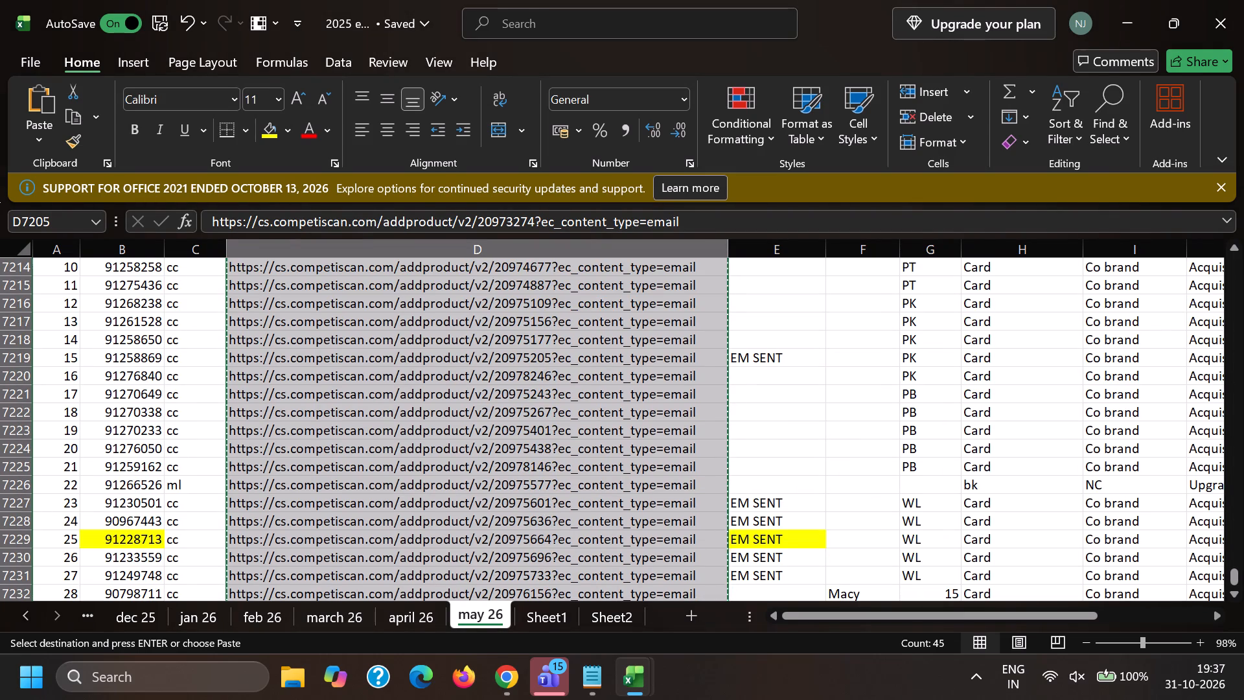
shift+click(257, 457)
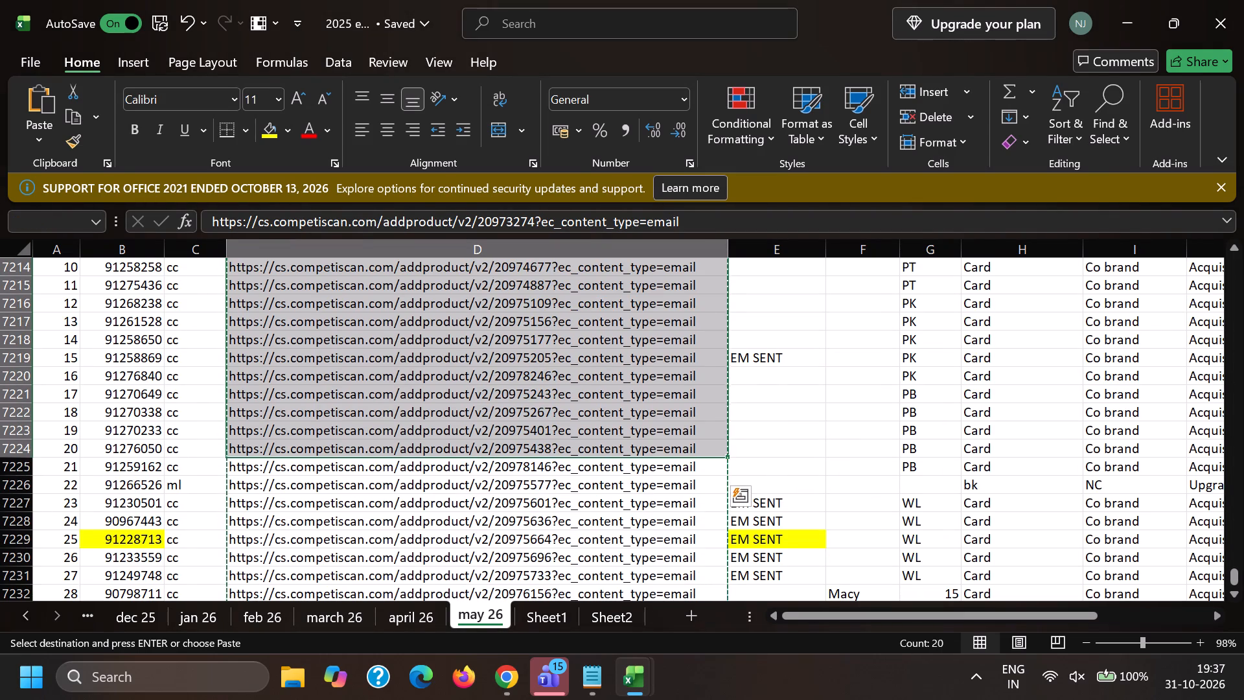
key(ctrl+c)
Back in Chrome, open the 20 copied links in new tabs with the URL-opening extension, without a tab group.
key(alt+Tab)
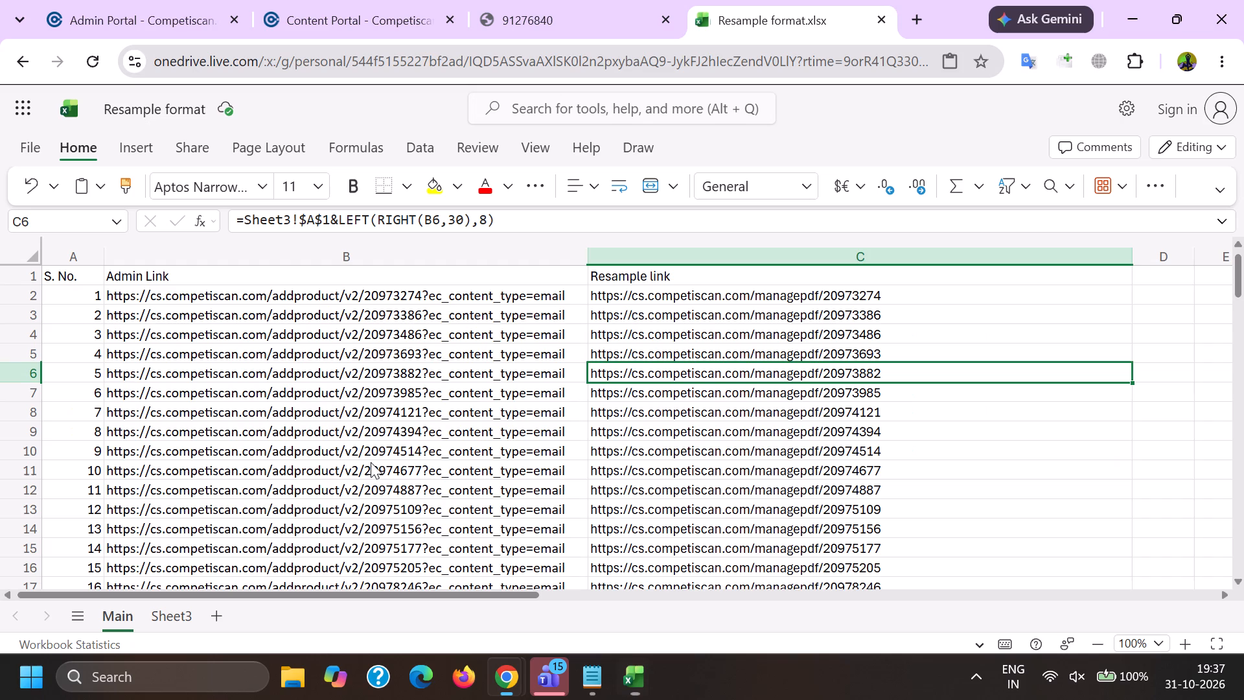
click(1061, 68)
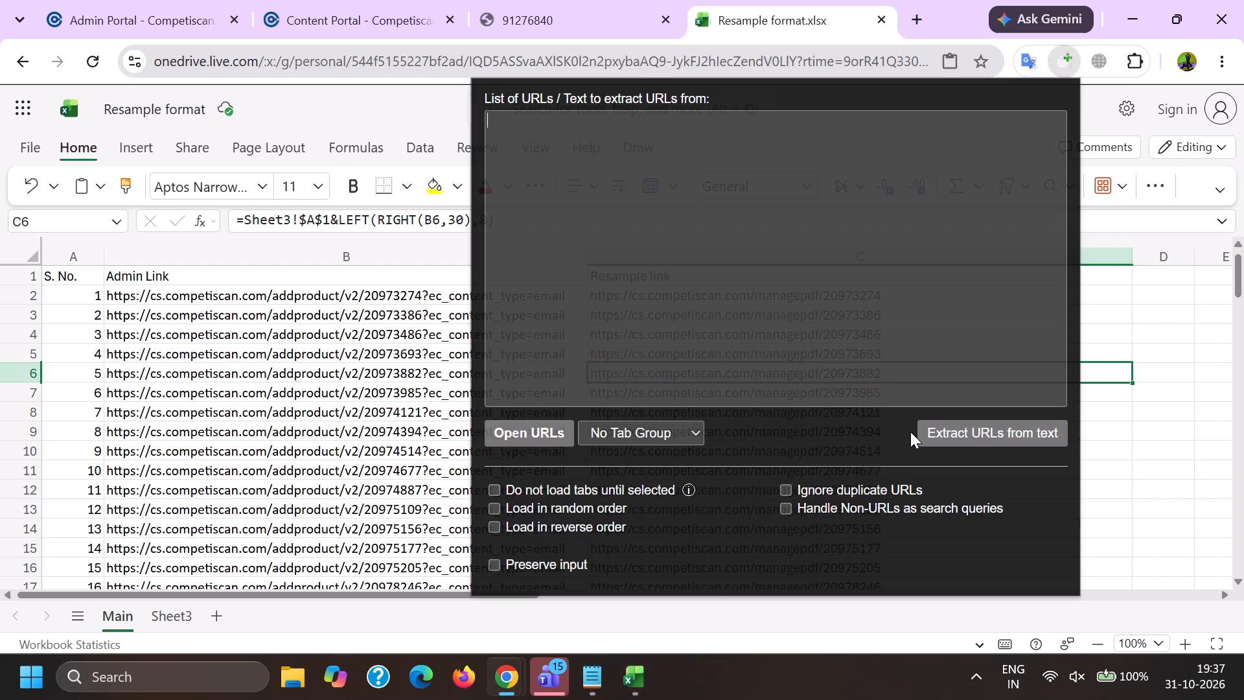
key(ctrl+v)
click(560, 440)
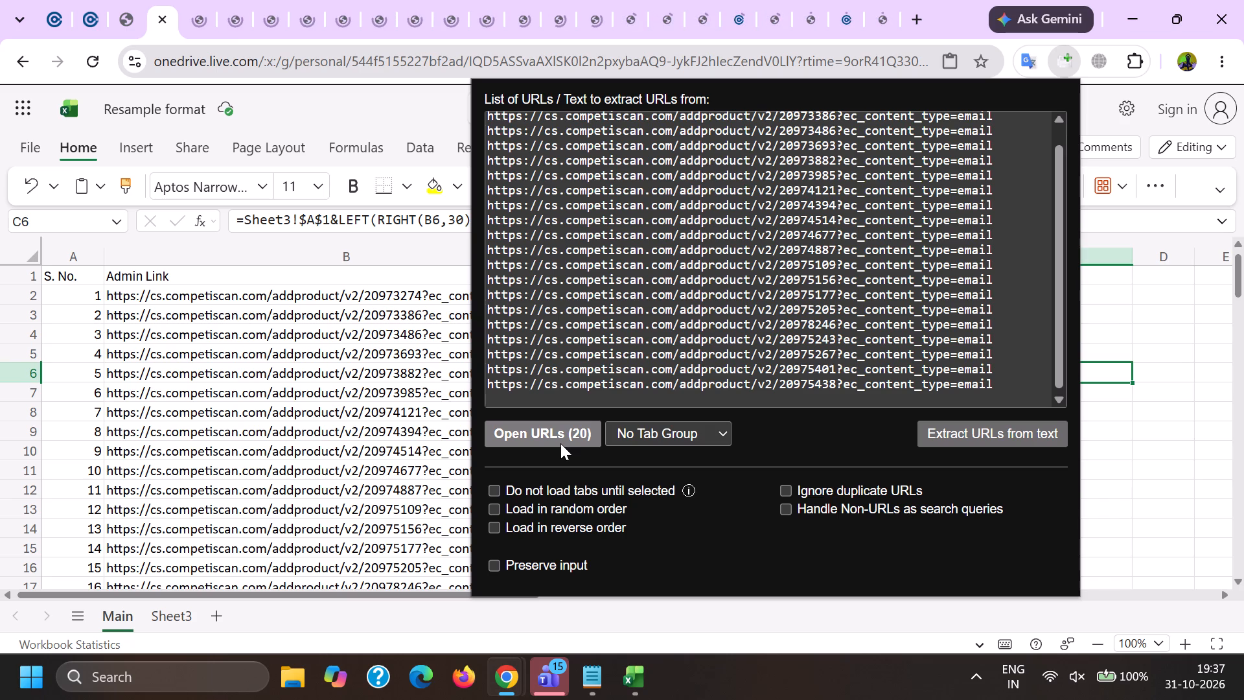
click(73, 487)
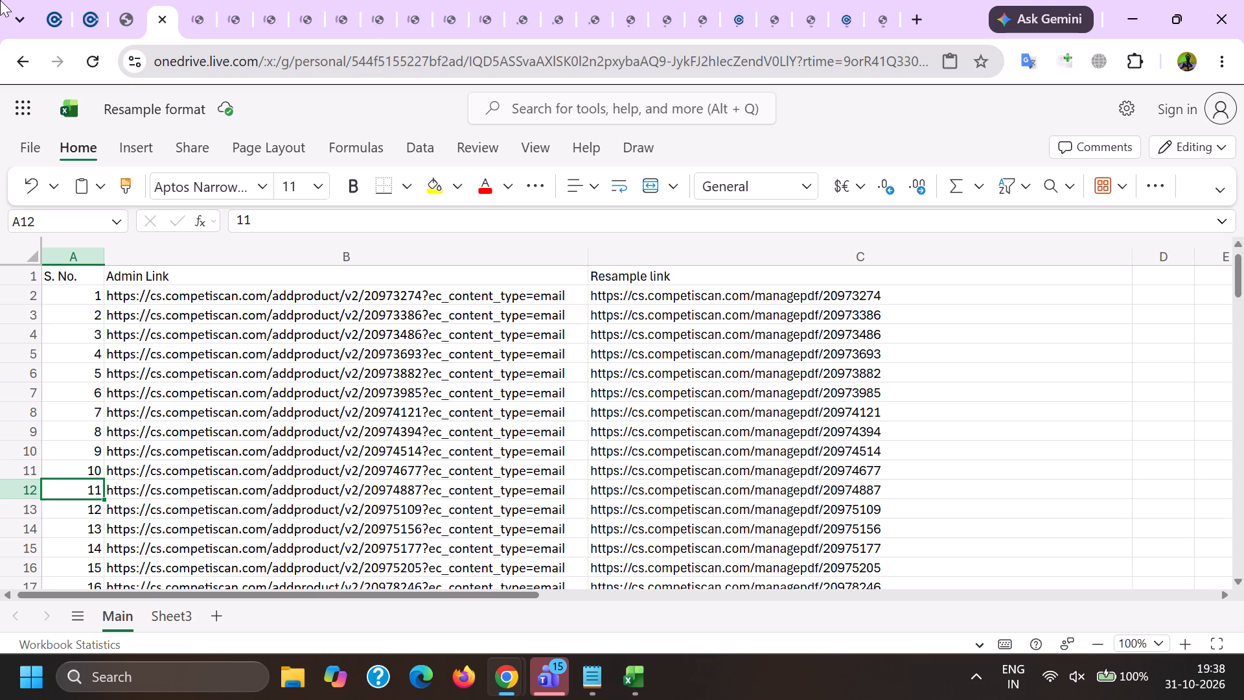
Open the current PDF of products 20973274, 20973386 and 20973486 from their product pages, moving on to page 20973693.
key(ctrl+Tab)
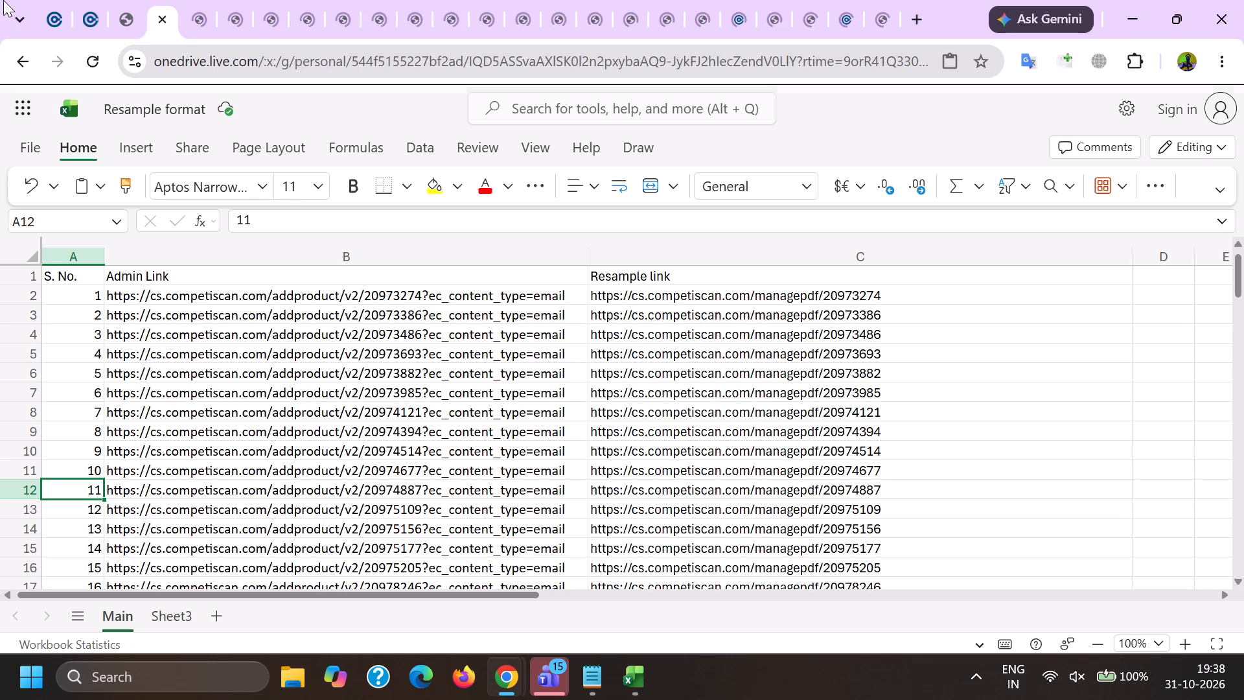
scroll(479, 2, down, 4)
scroll(493, 299, down, 4)
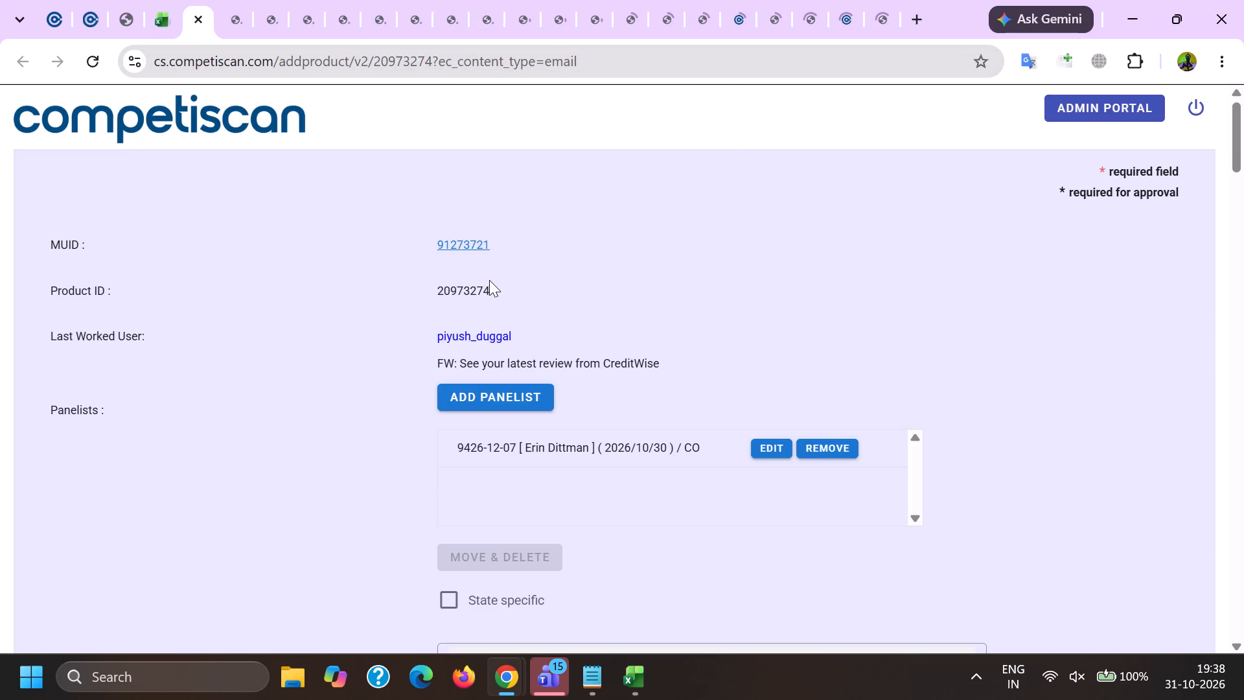
scroll(489, 280, down, 3)
ctrl+click(569, 245)
key(ctrl+Tab)
key(ctrl+Tab)
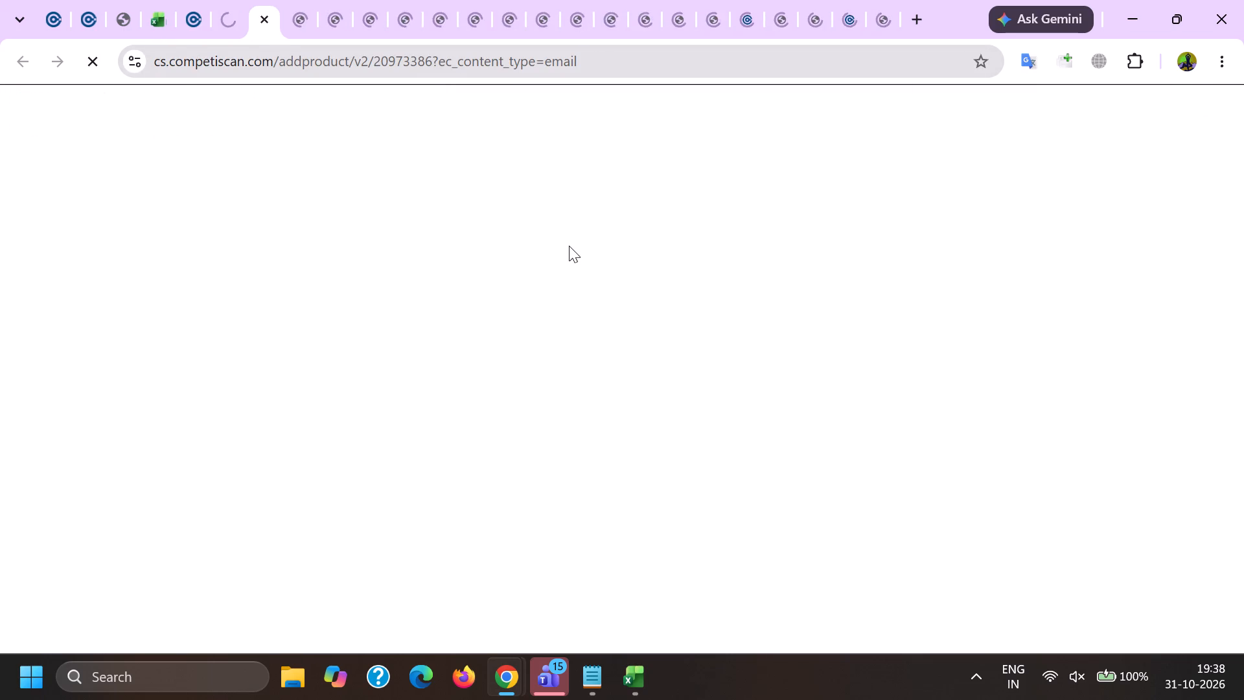
scroll(569, 246, down, 6)
ctrl+click(563, 346)
key(ctrl+Tab)
key(ctrl+Tab)
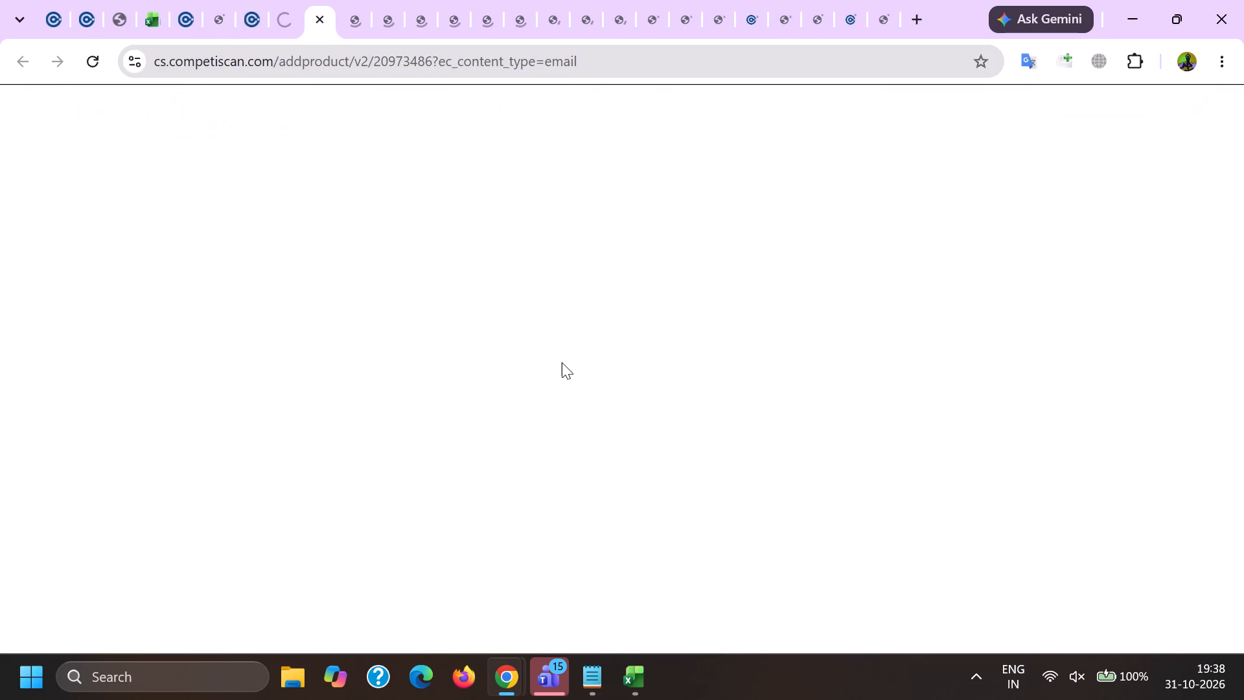
scroll(563, 345, down, 10)
ctrl+click(584, 546)
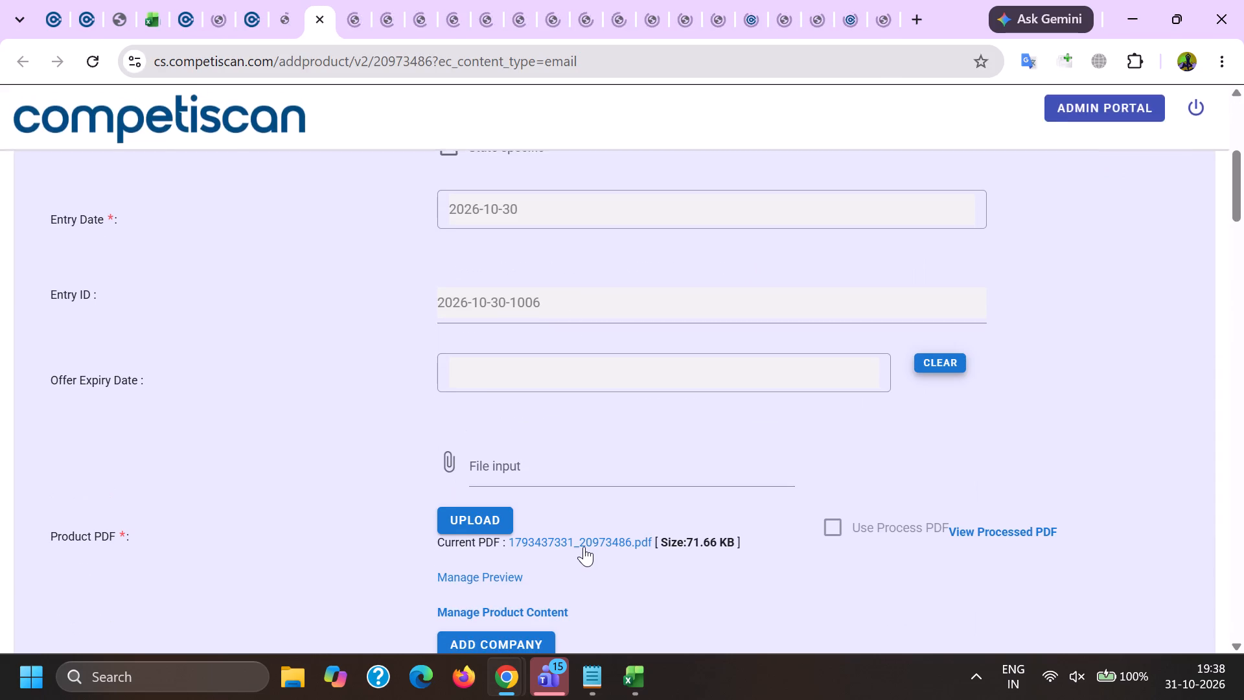
key(ctrl+Tab)
key(ctrl+Tab)
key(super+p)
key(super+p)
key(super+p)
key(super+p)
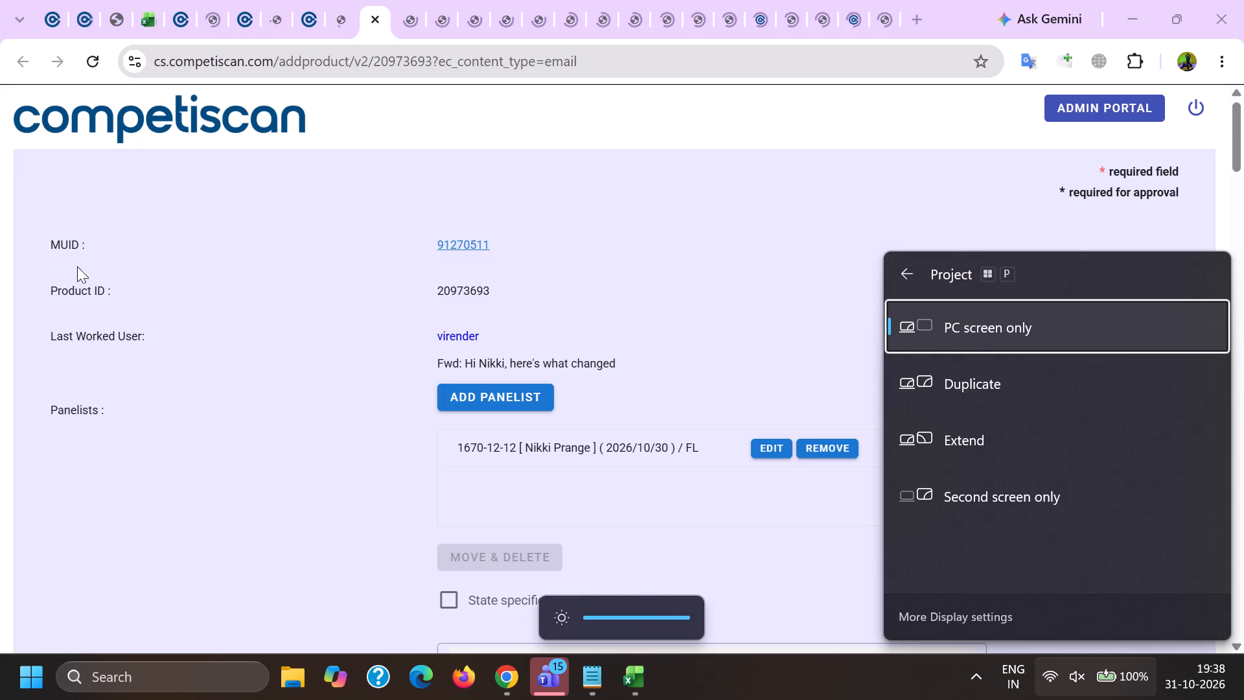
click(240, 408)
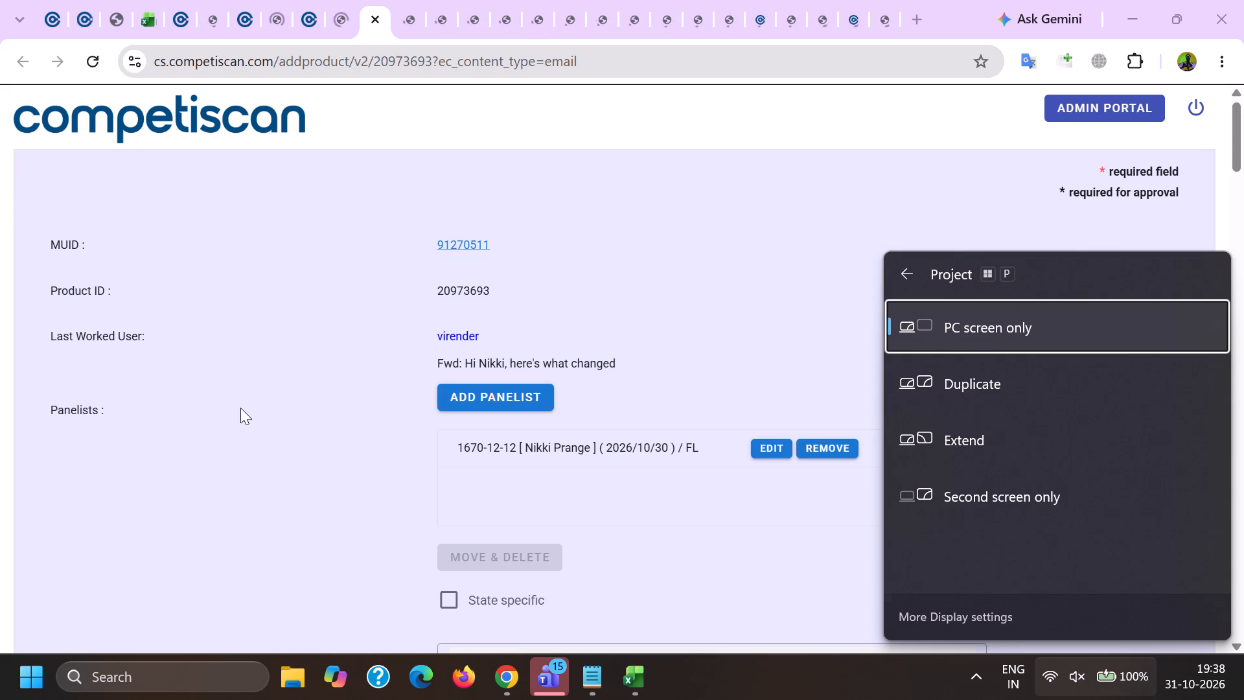
Open the current PDF of products 20973693, 20973882 and 20973985 from their product pages.
scroll(438, 351, down, 5)
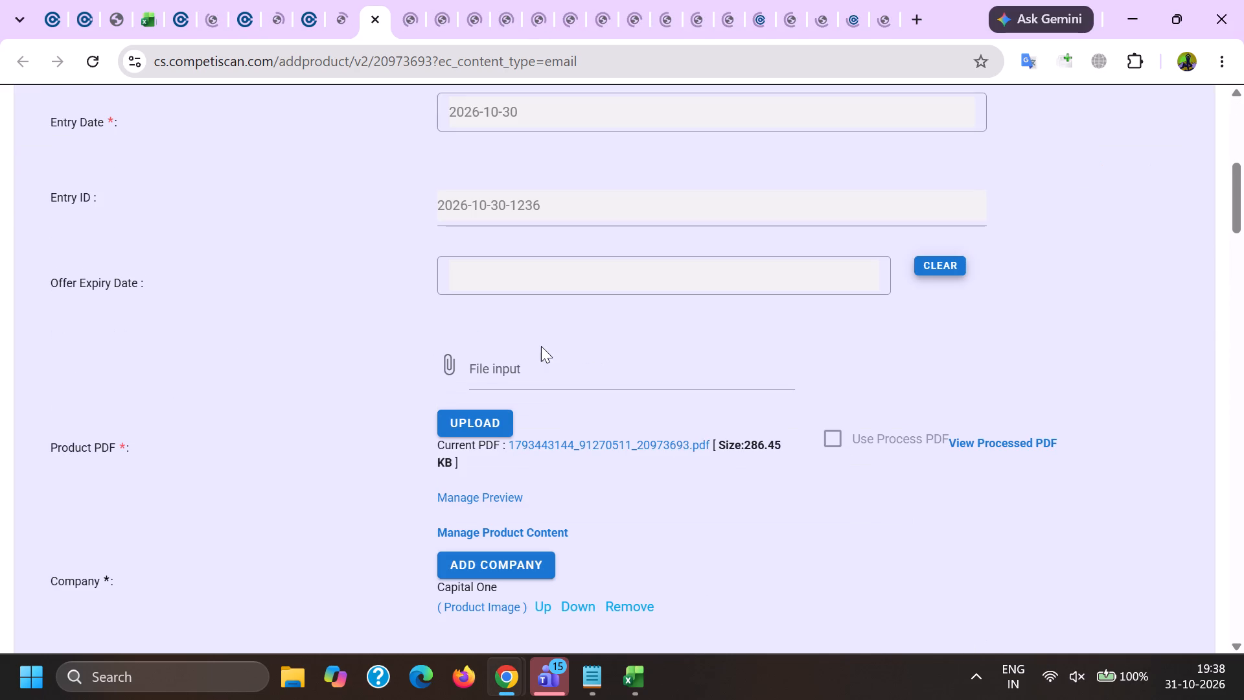
ctrl+click(588, 449)
key(ctrl+Tab)
key(ctrl+Tab)
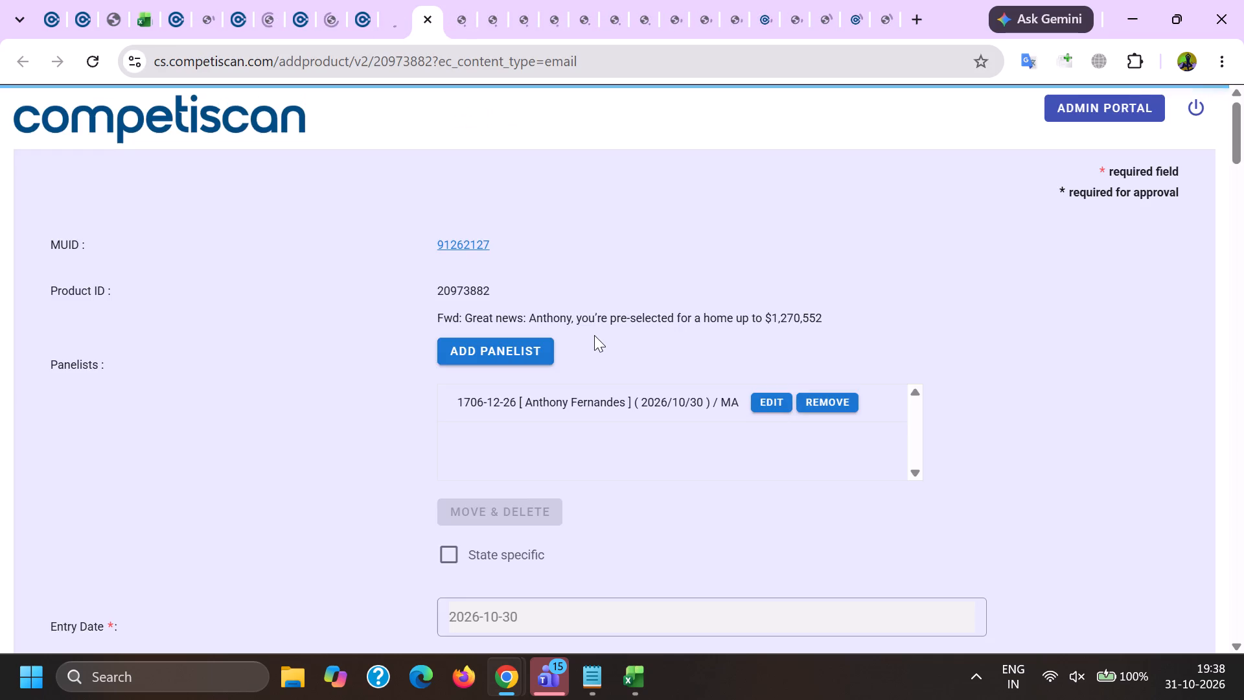
scroll(594, 335, down, 6)
ctrl+click(582, 350)
key(ctrl+Tab)
key(ctrl+Tab)
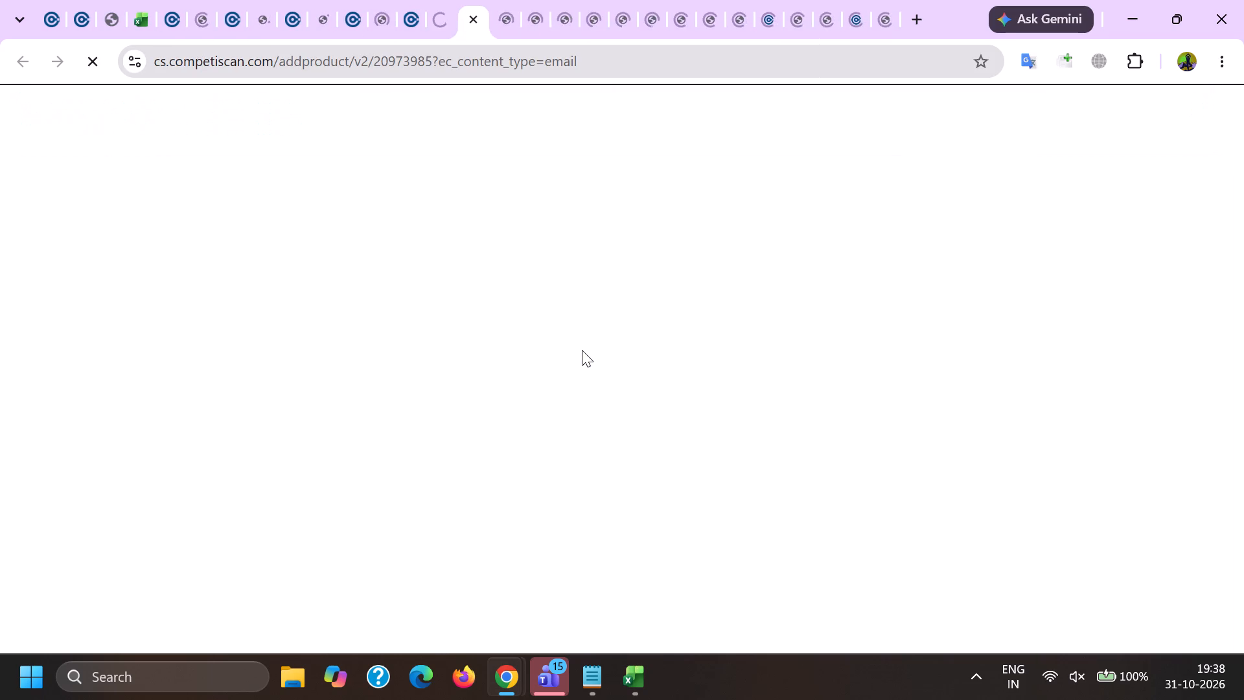
scroll(582, 349, down, 11)
scroll(595, 286, down, 5)
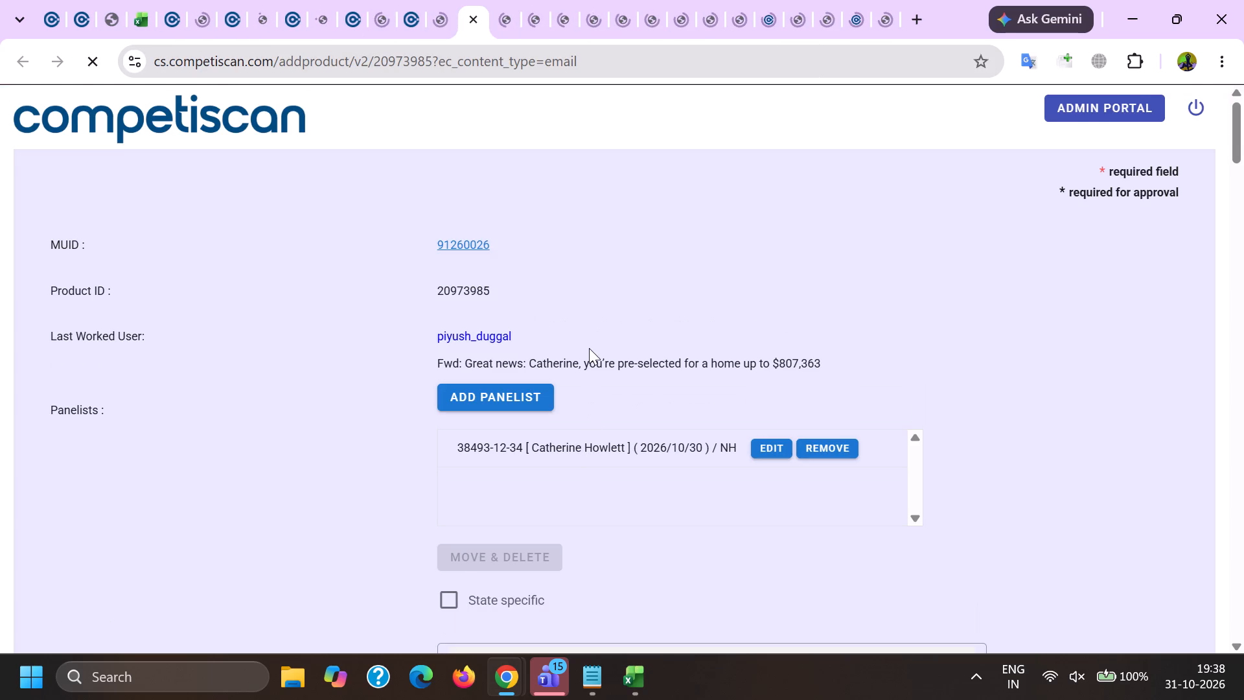
ctrl+click(574, 447)
Open the current PDF of products 20974121 and 20974394 from their product pages.
key(ctrl+Tab)
key(ctrl+Tab)
scroll(572, 433, down, 6)
scroll(518, 244, down, 6)
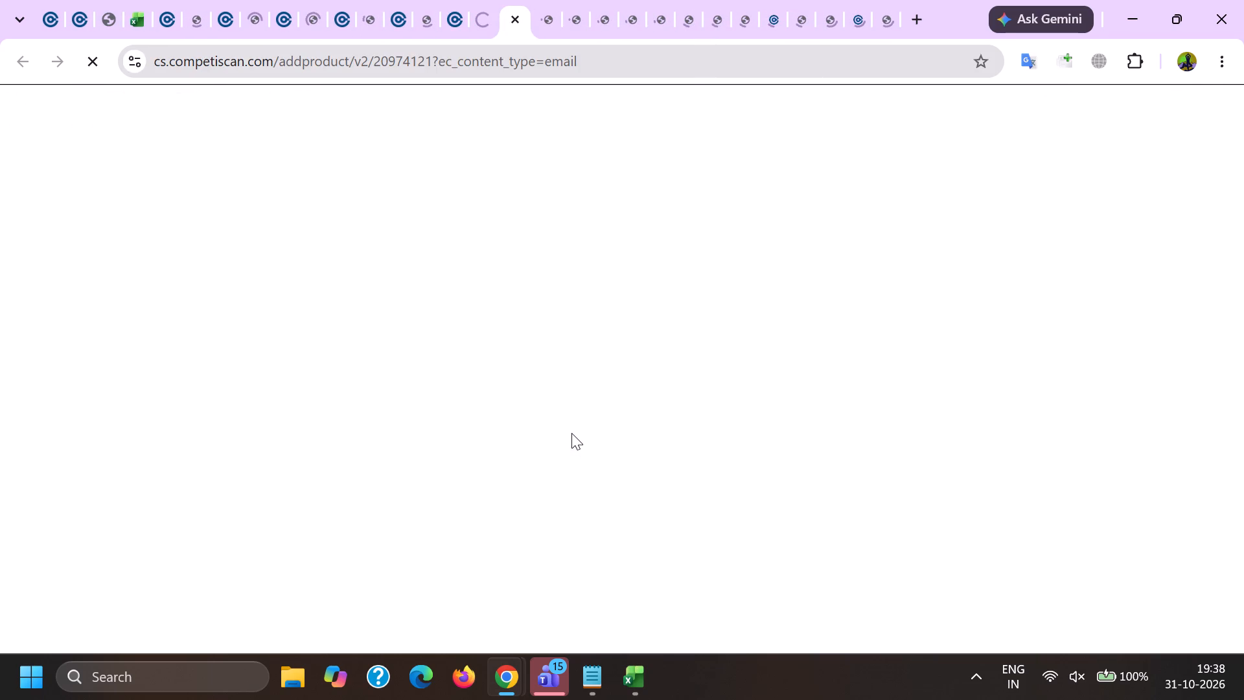
ctrl+click(544, 302)
key(ctrl+Tab)
key(ctrl+Tab)
scroll(544, 300, down, 13)
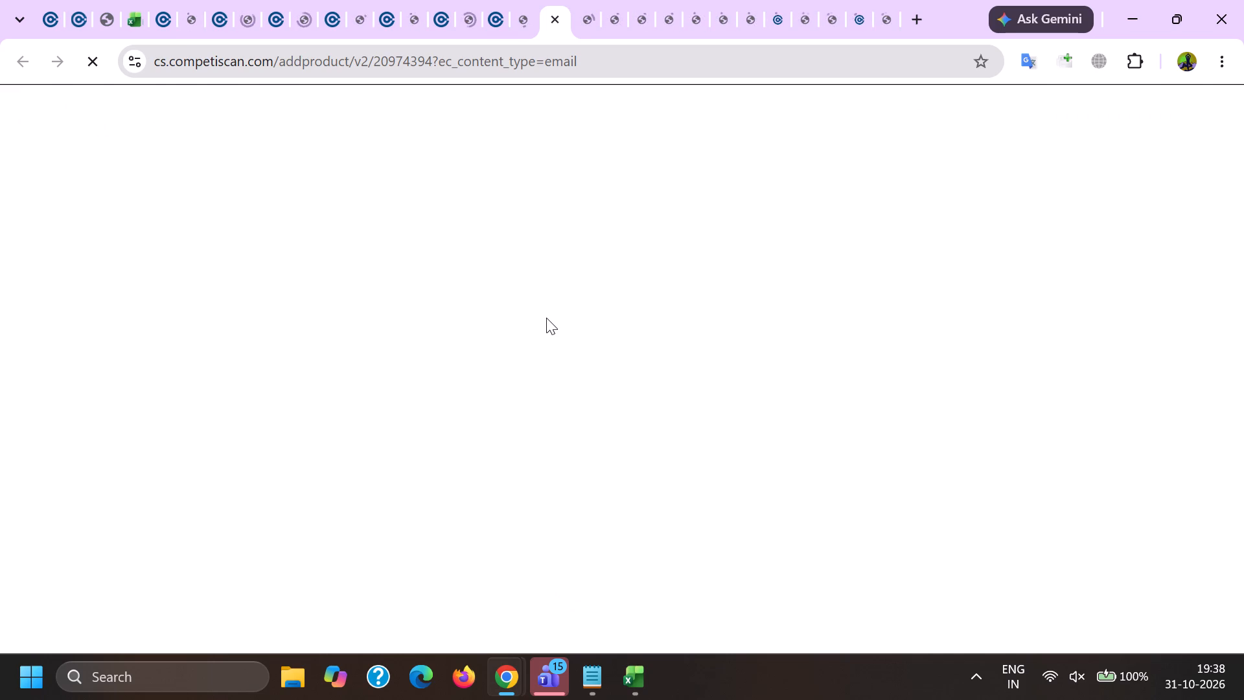
scroll(546, 318, down, 11)
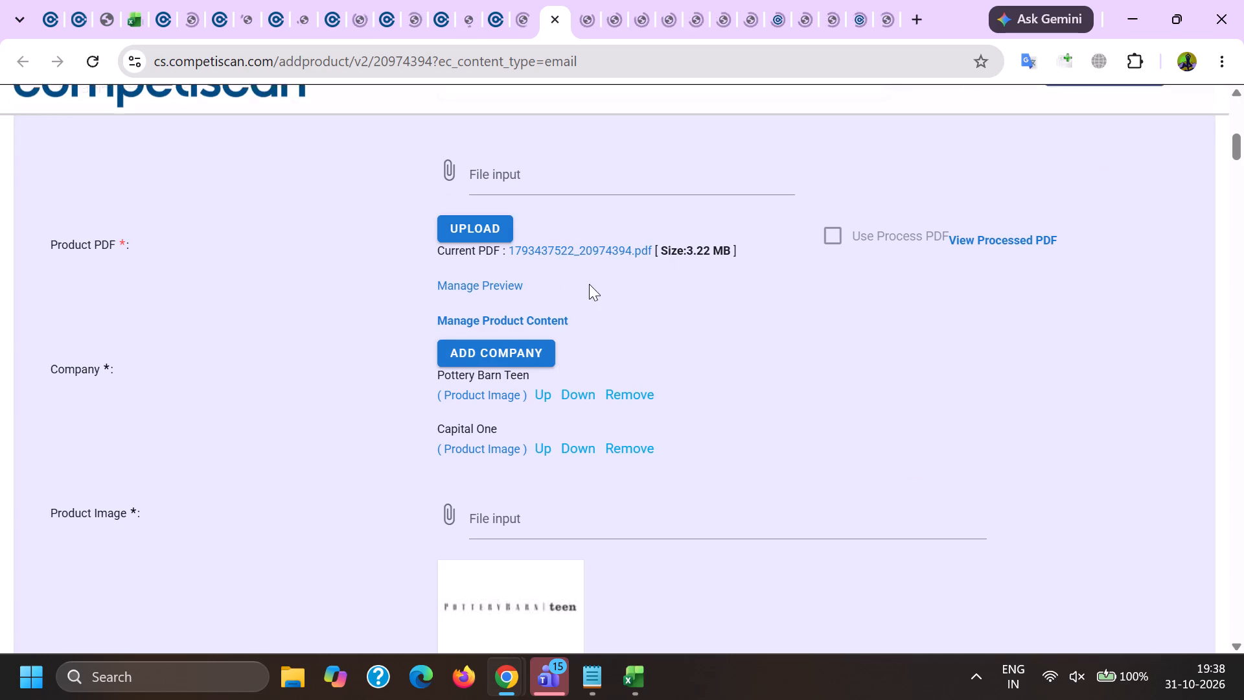
ctrl+click(593, 251)
Open the current PDF of products 20974514, 20974677 and 20974887 from their product pages.
key(ctrl+Tab)
key(ctrl+Tab)
scroll(593, 251, down, 12)
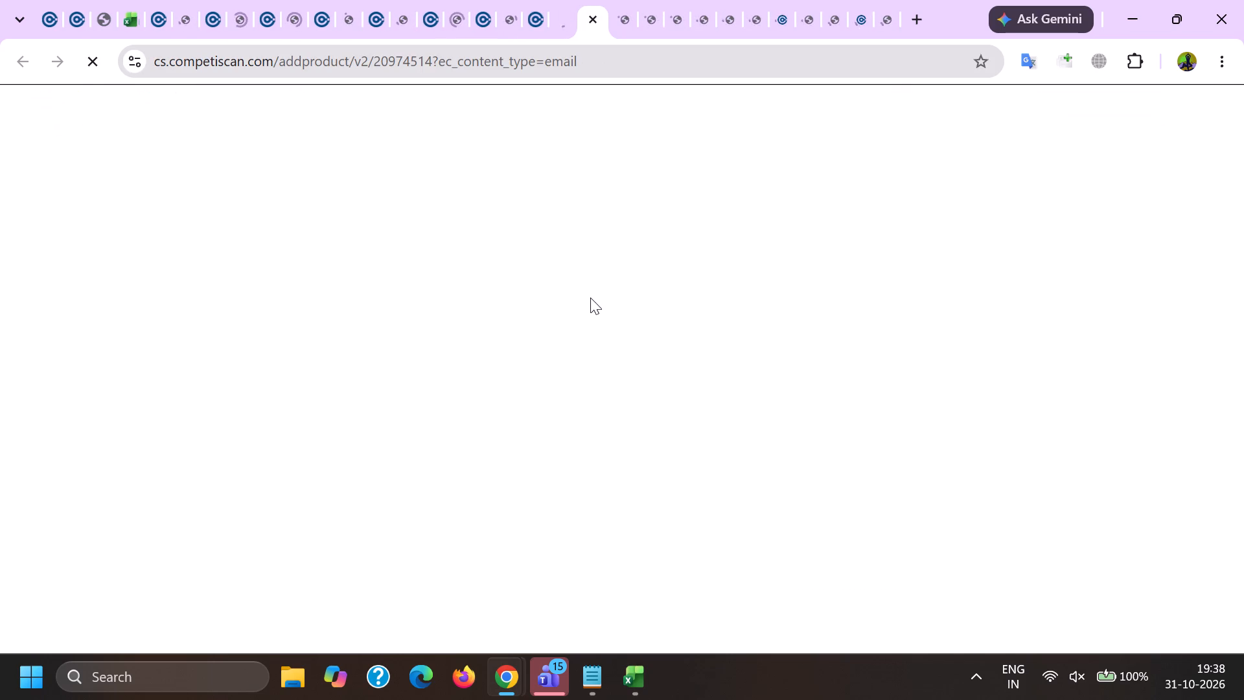
scroll(590, 296, down, 10)
ctrl+click(573, 445)
key(ctrl+Tab)
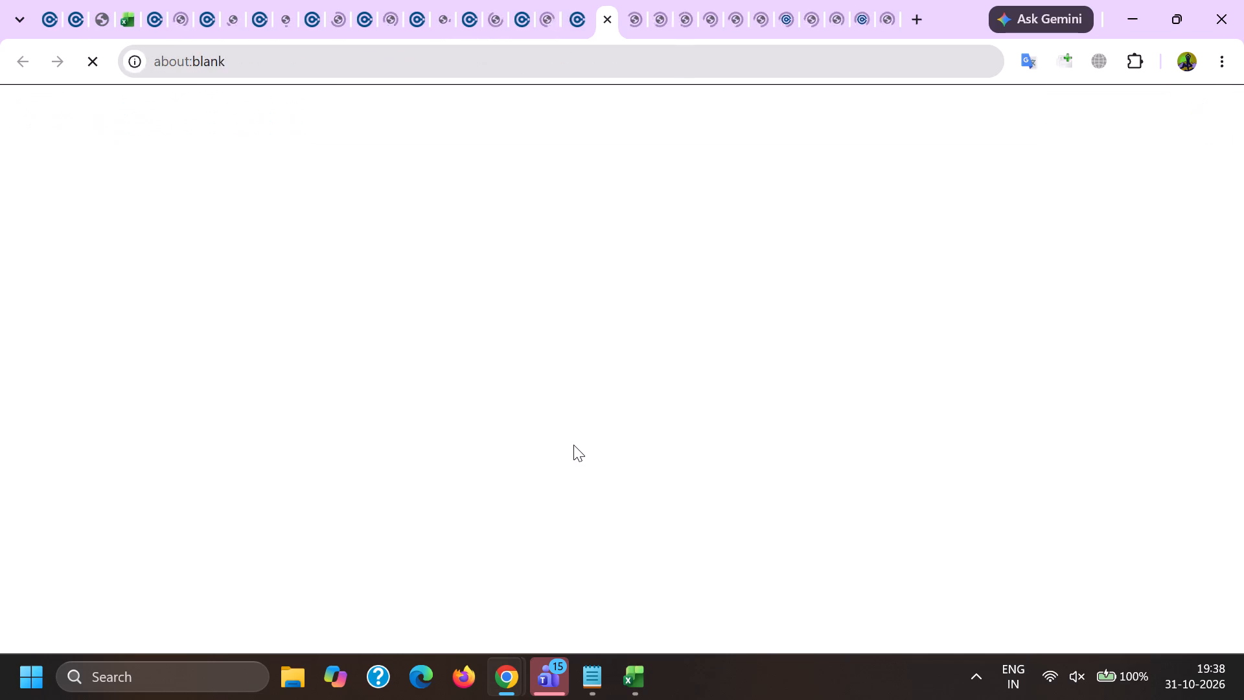
key(ctrl+Tab)
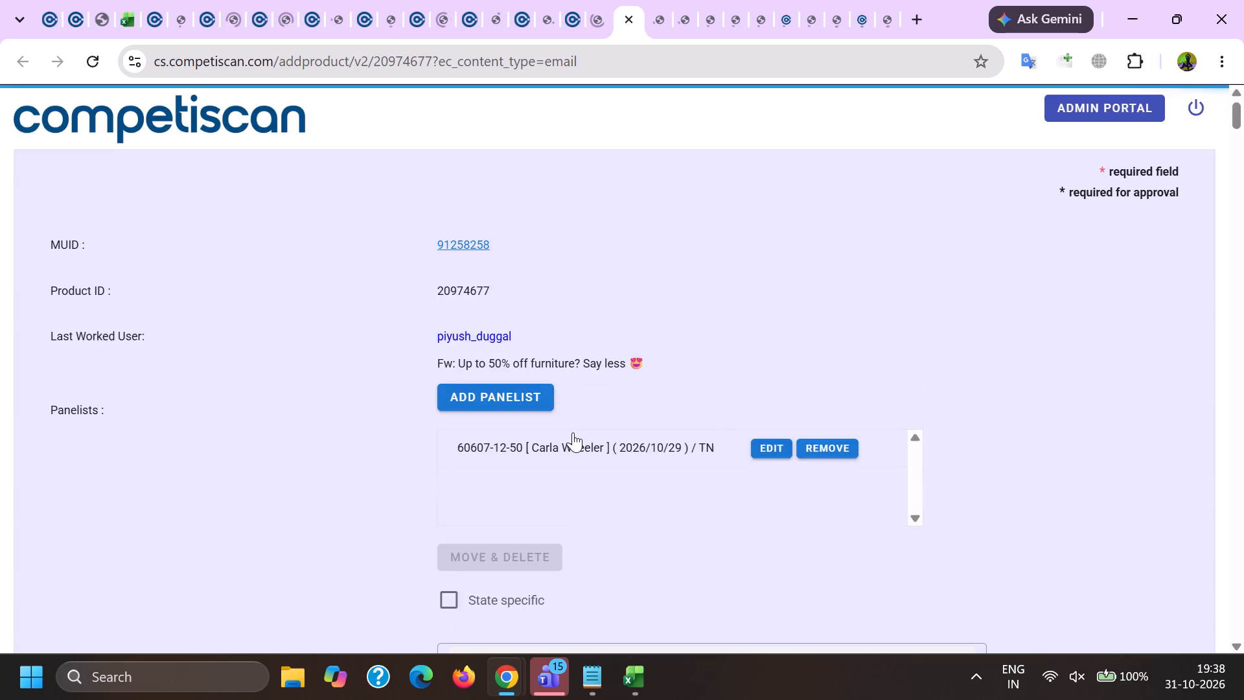
scroll(573, 432, down, 6)
ctrl+click(592, 350)
key(ctrl+Tab)
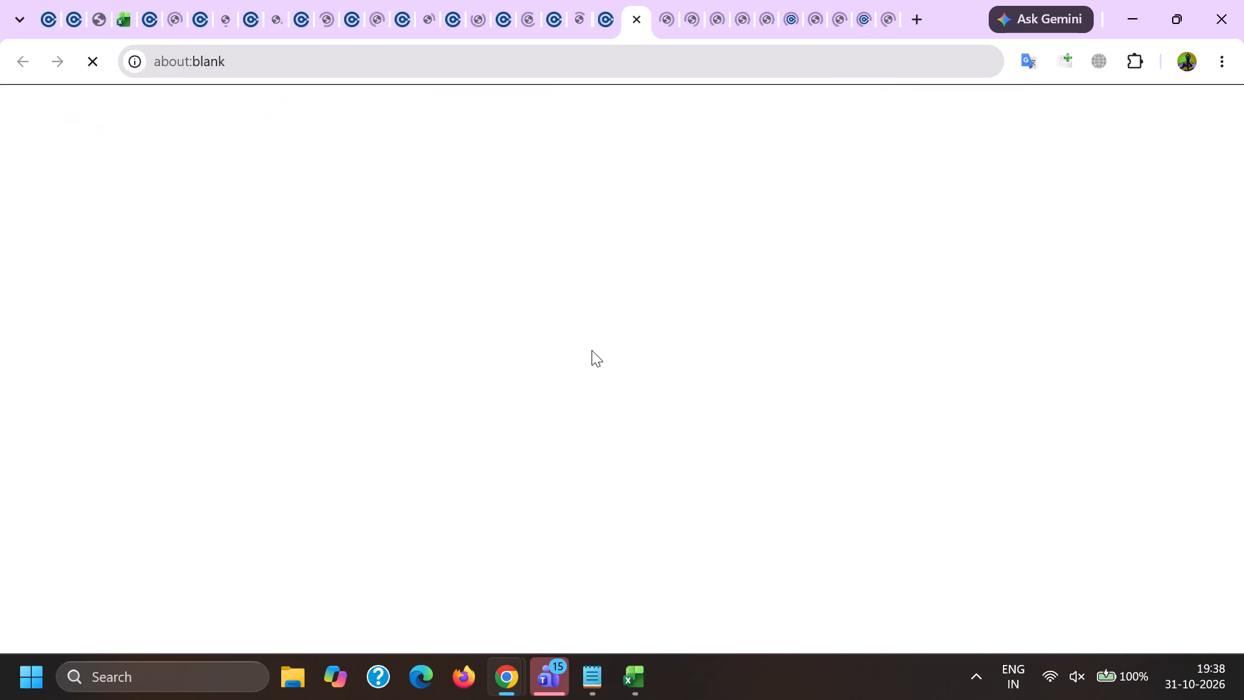
key(ctrl+Tab)
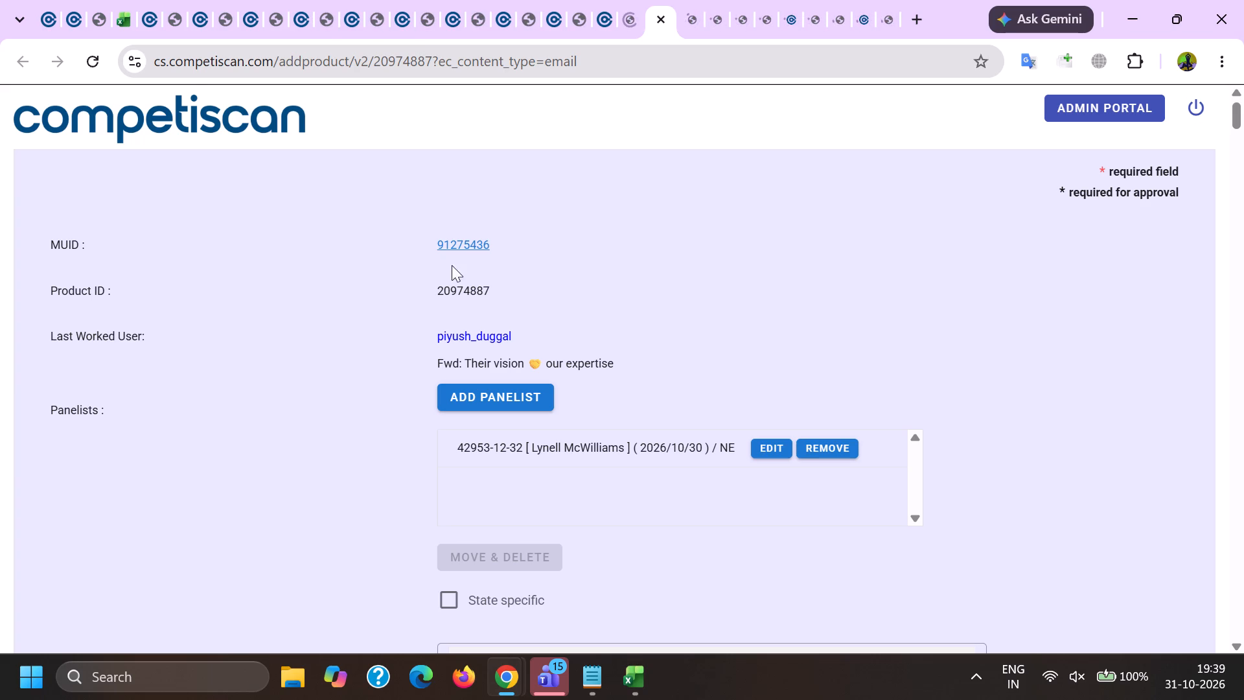
scroll(496, 299, down, 5)
ctrl+click(570, 441)
Open the current PDF of products 20975109, 20975156 and 20975177 from their product pages.
key(ctrl+Tab)
key(ctrl+Tab)
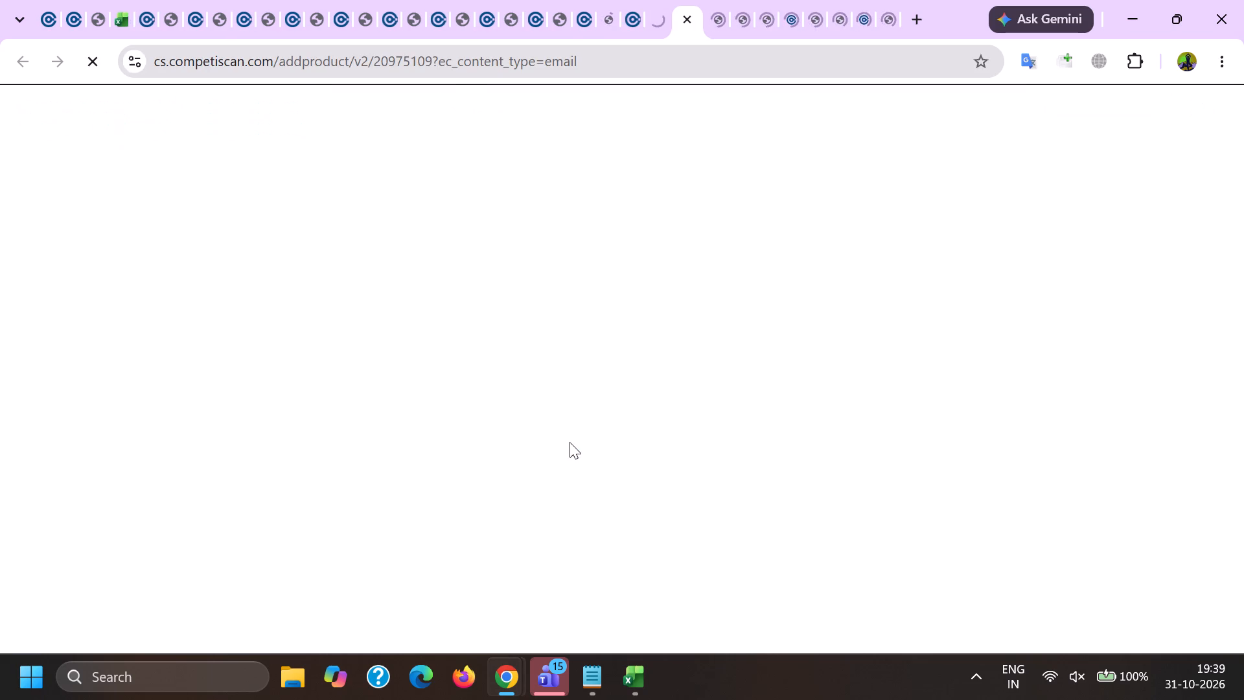
scroll(579, 395, down, 6)
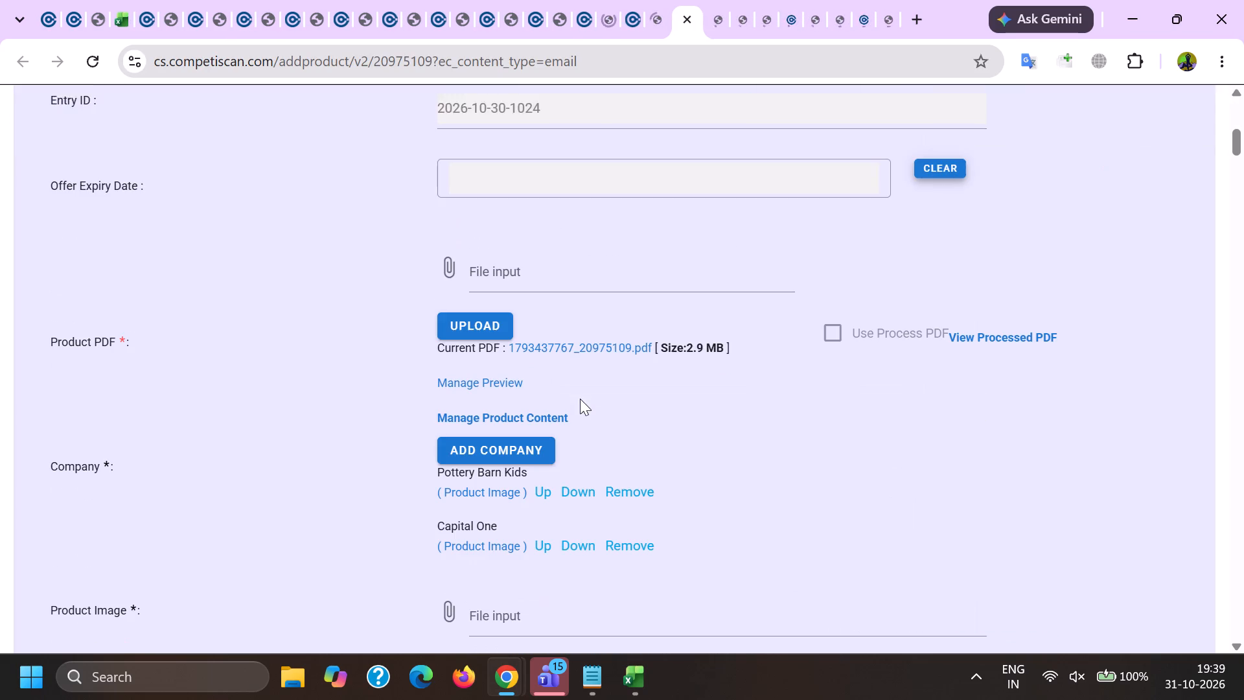
ctrl+click(595, 349)
key(ctrl+Tab)
key(ctrl+Tab)
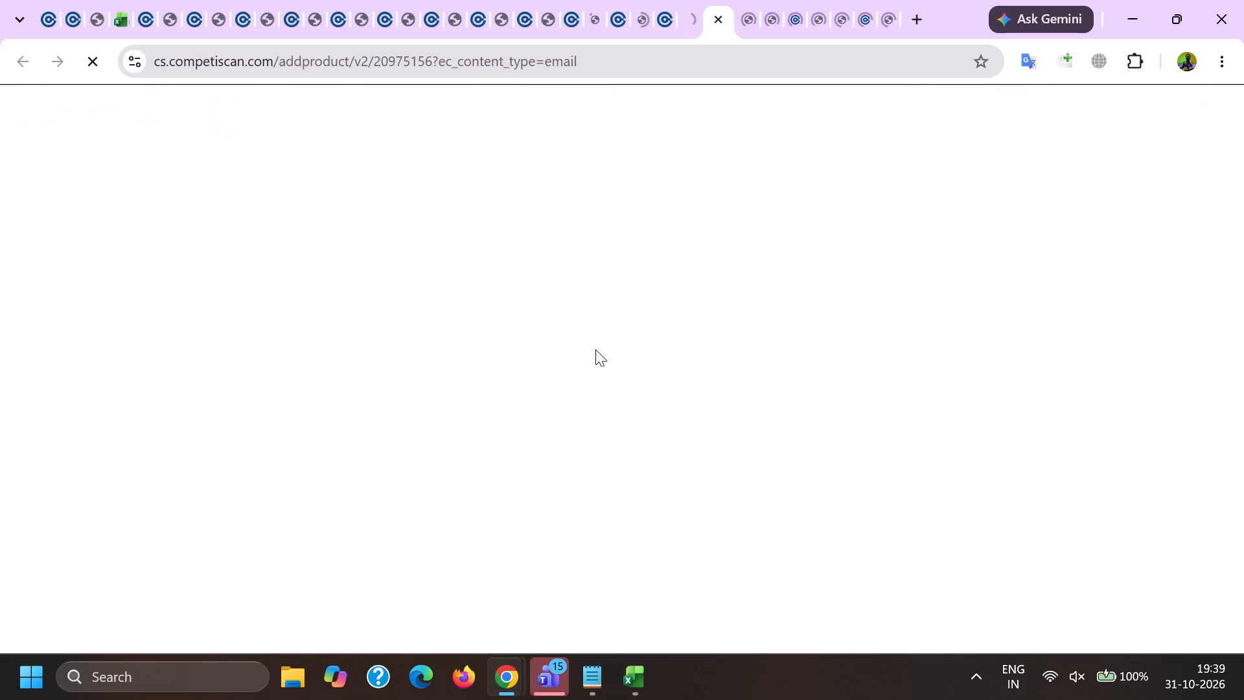
scroll(595, 349, down, 6)
ctrl+click(592, 349)
key(ctrl+Tab)
key(ctrl+Tab)
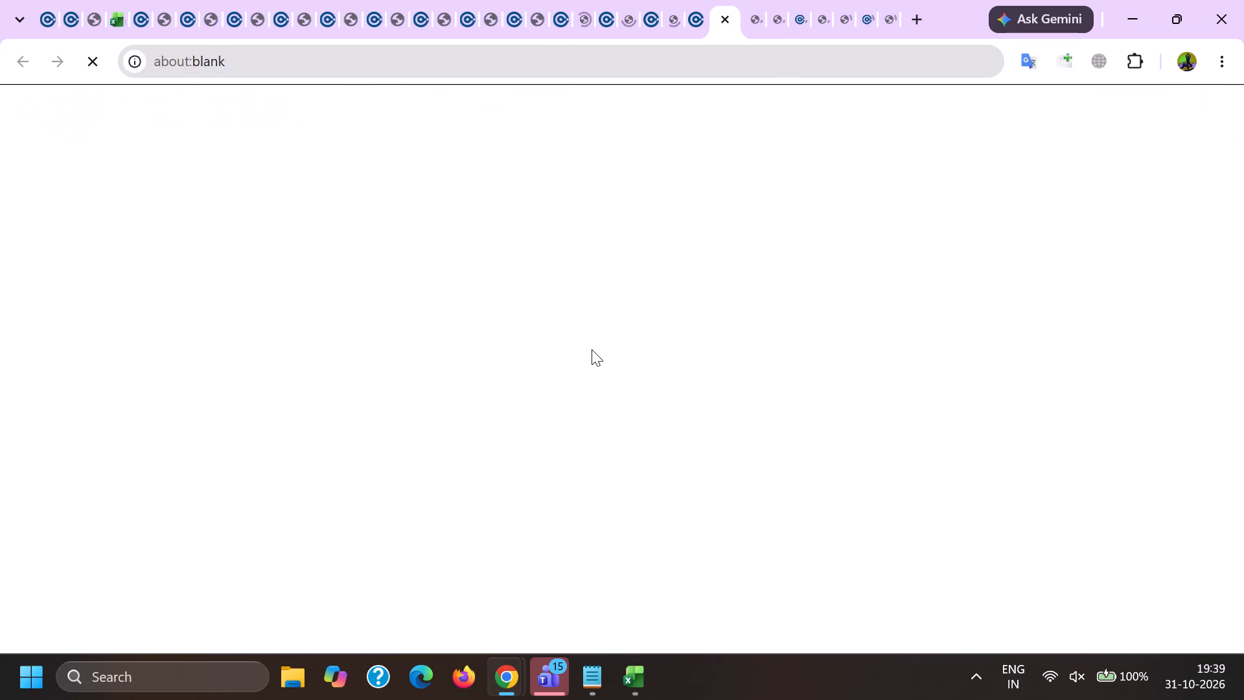
scroll(592, 351, down, 6)
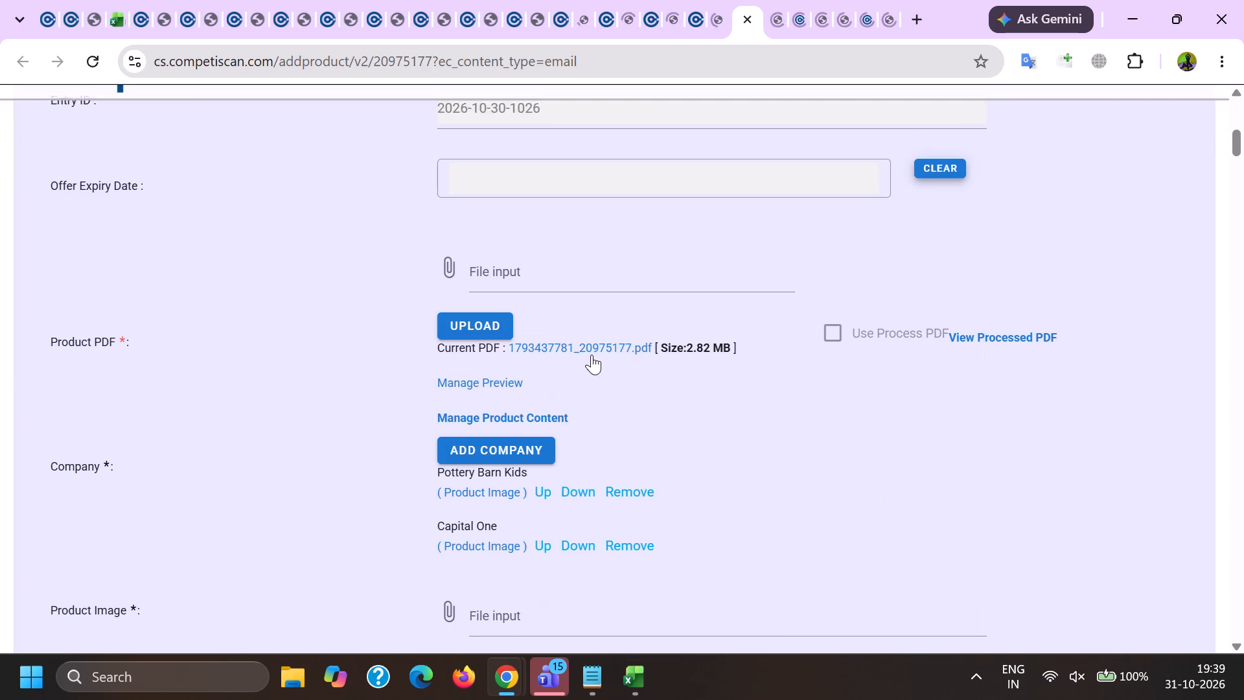
ctrl+click(592, 353)
Open the current PDF of products 20975205 and 20978246 from their product pages.
key(ctrl+Tab)
key(ctrl+Tab)
scroll(591, 353, down, 1)
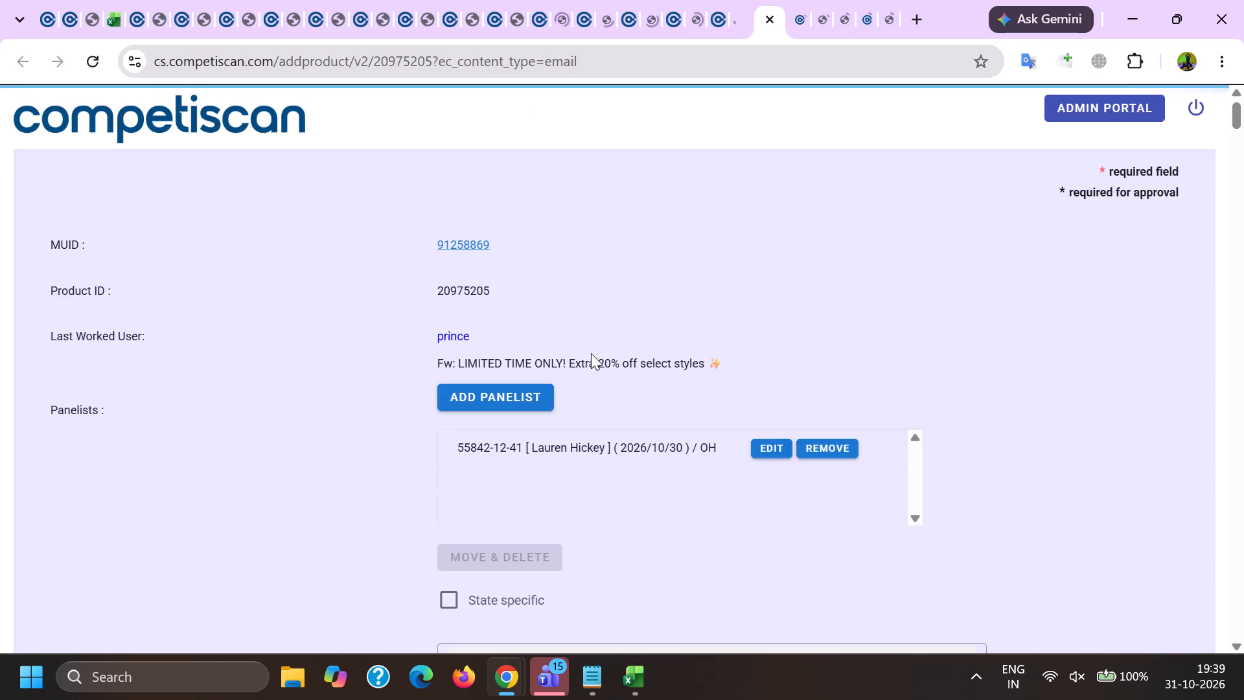
scroll(591, 353, down, 5)
ctrl+click(592, 440)
key(ctrl+Tab)
key(ctrl+Tab)
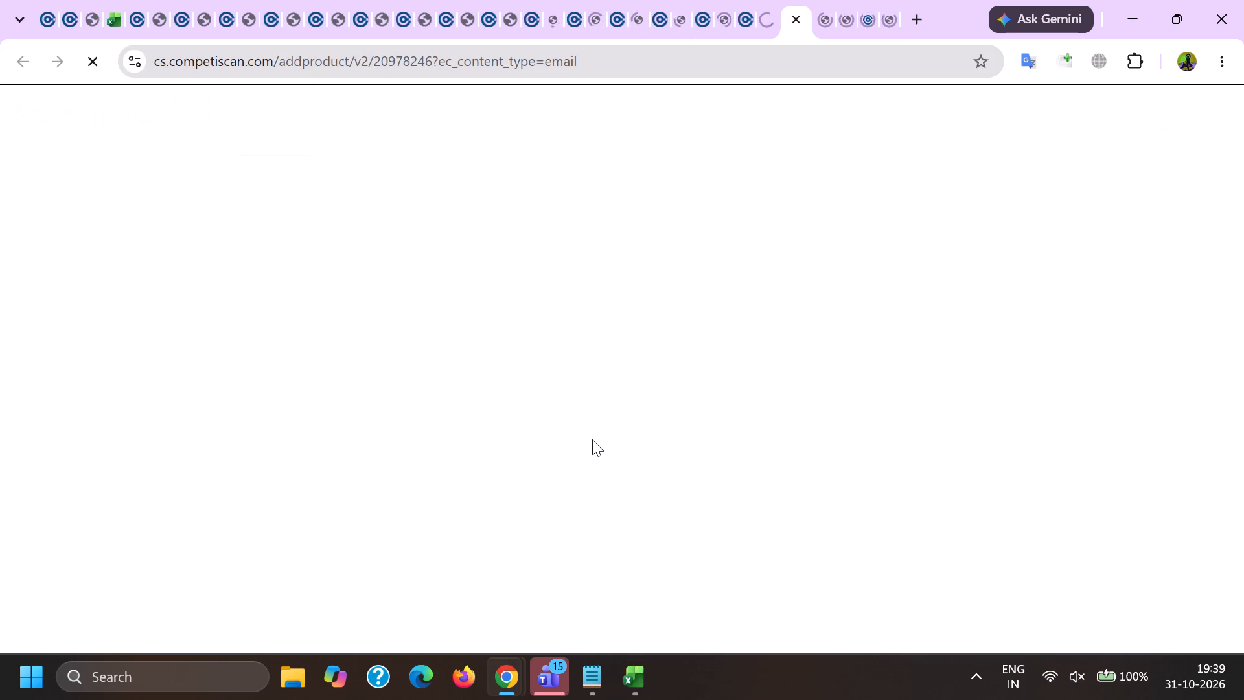
scroll(592, 439, down, 6)
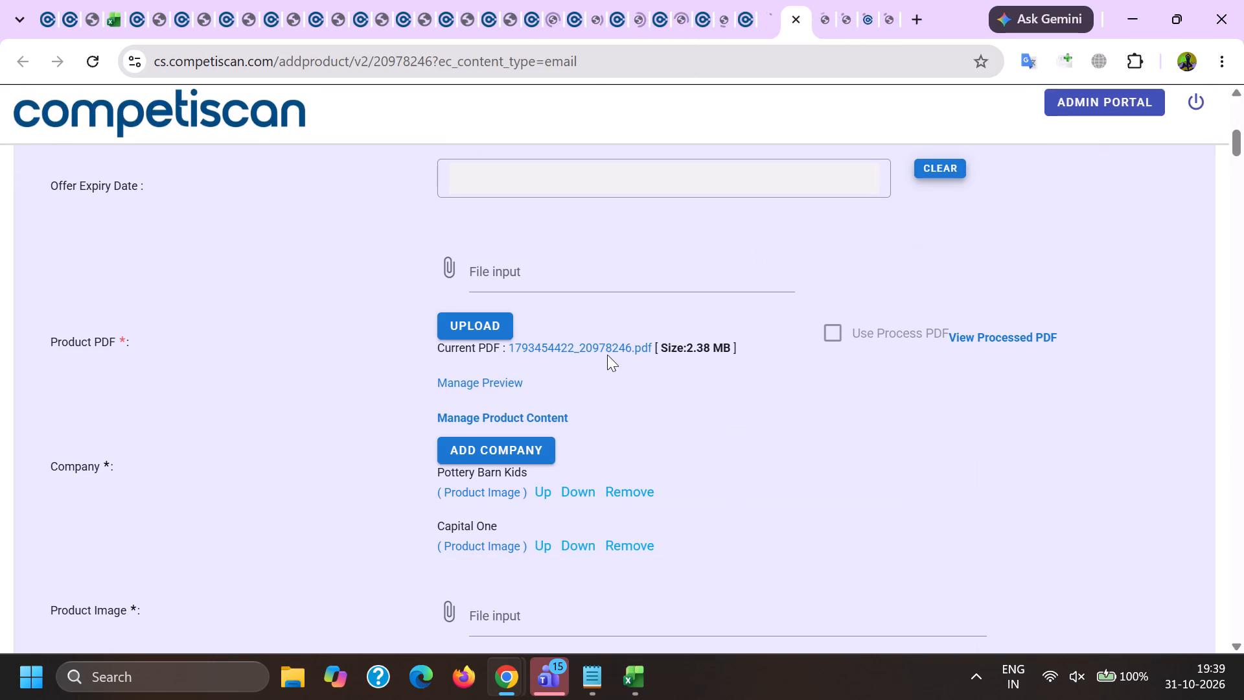
ctrl+click(606, 349)
Open the current PDF of products 20975243 and 20975267 from their product pages, closing the duplicate PDF tab.
key(ctrl+Tab)
key(ctrl+Tab)
scroll(606, 349, down, 1)
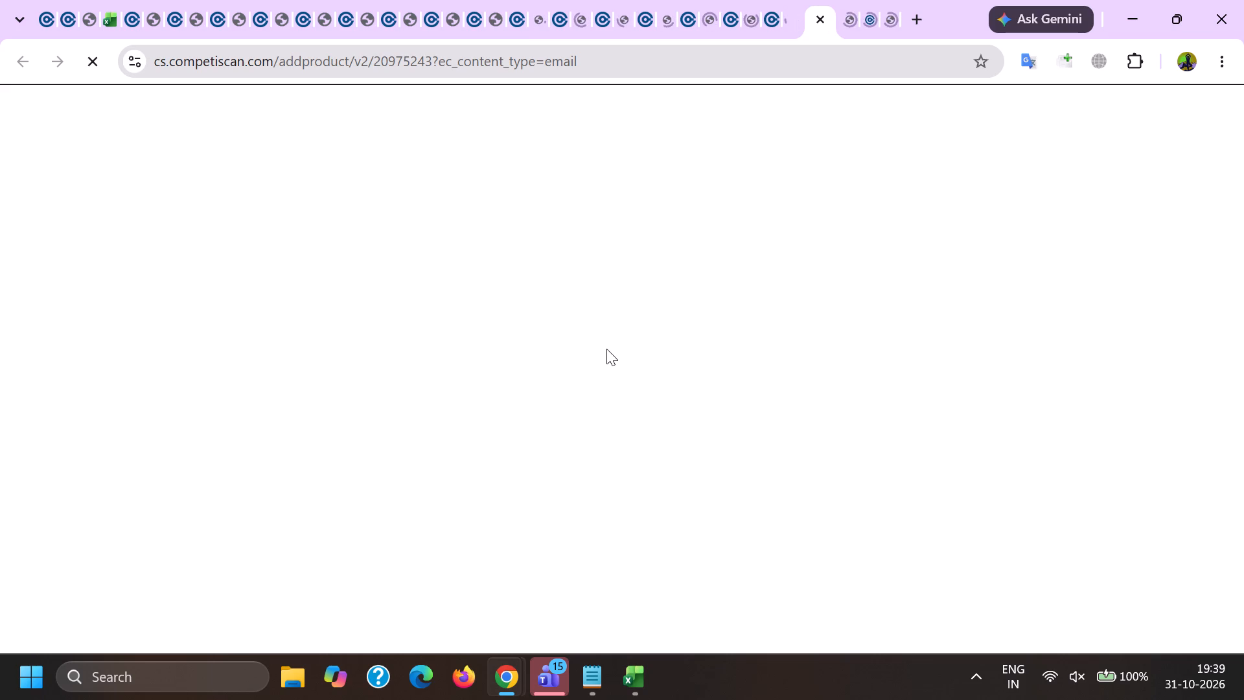
scroll(606, 347, down, 5)
ctrl+click(590, 440)
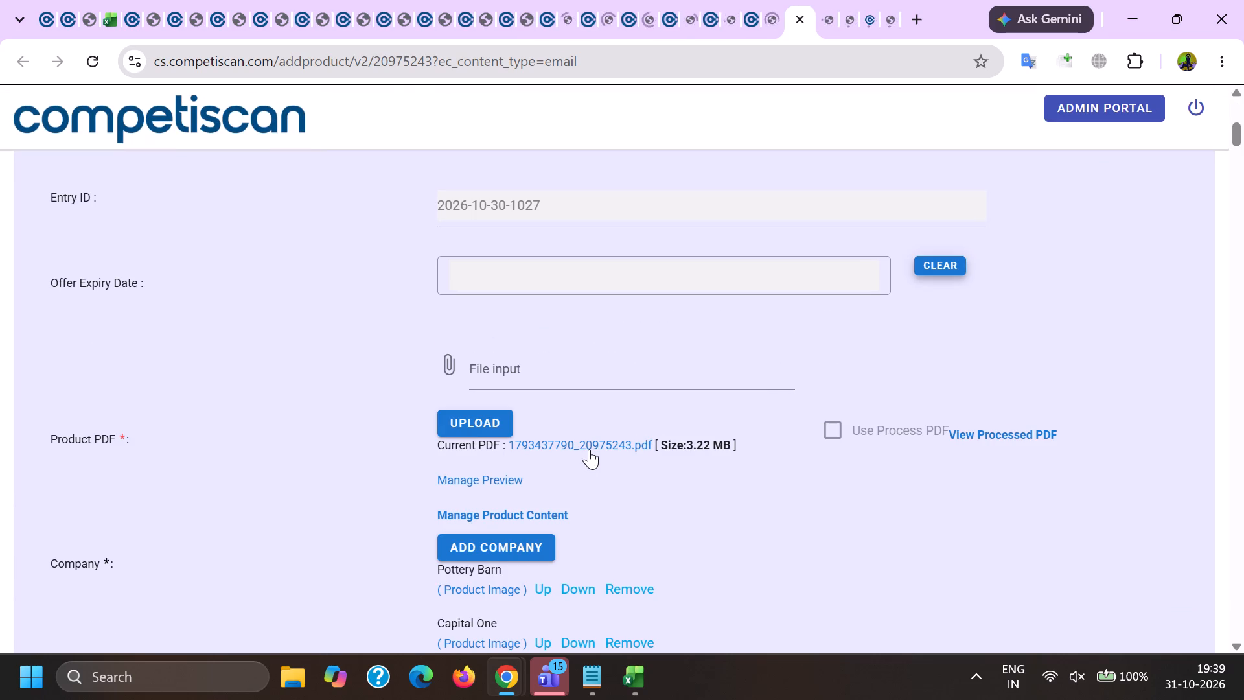
scroll(443, 156, down, 2)
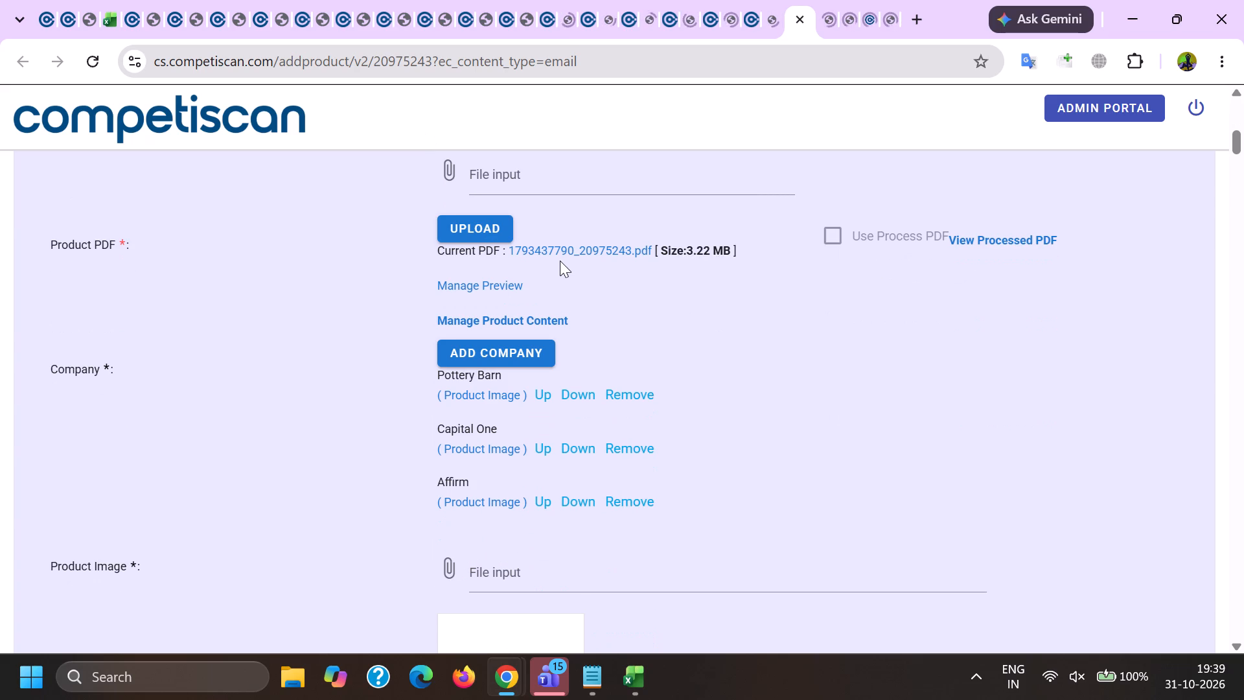
ctrl+click(557, 246)
key(ctrl+Tab)
key(ctrl+Tab)
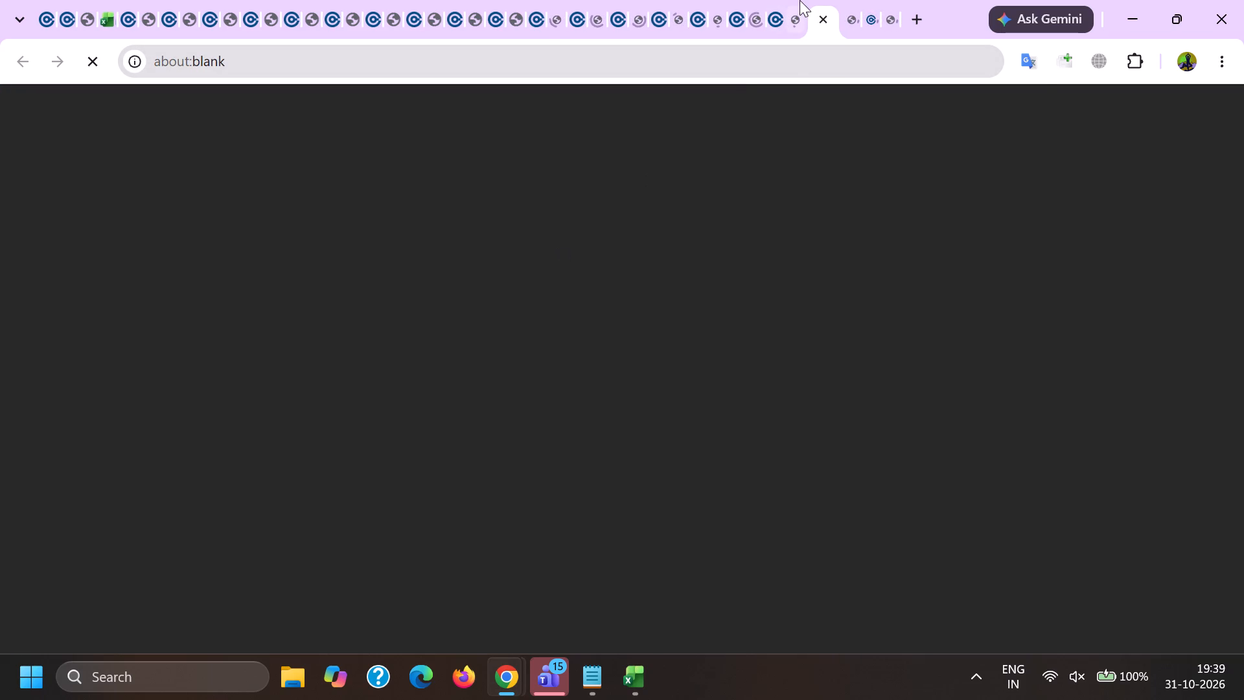
click(824, 21)
key(ctrl+Tab)
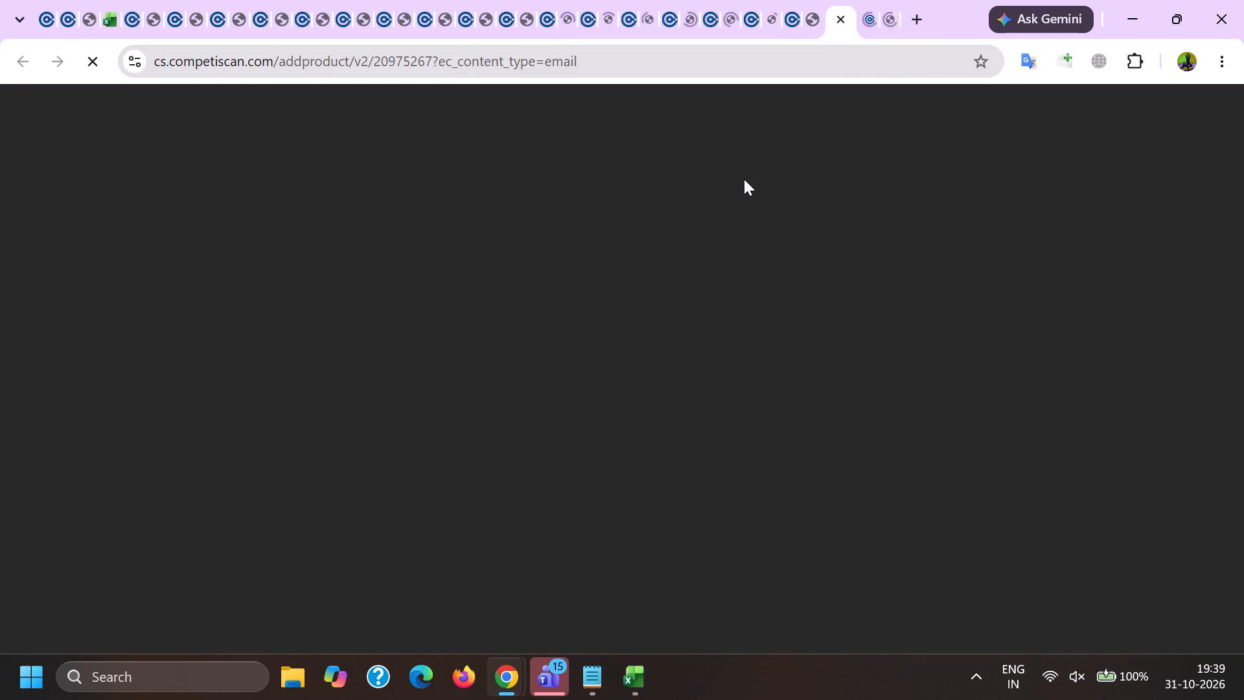
scroll(715, 166, down, 5)
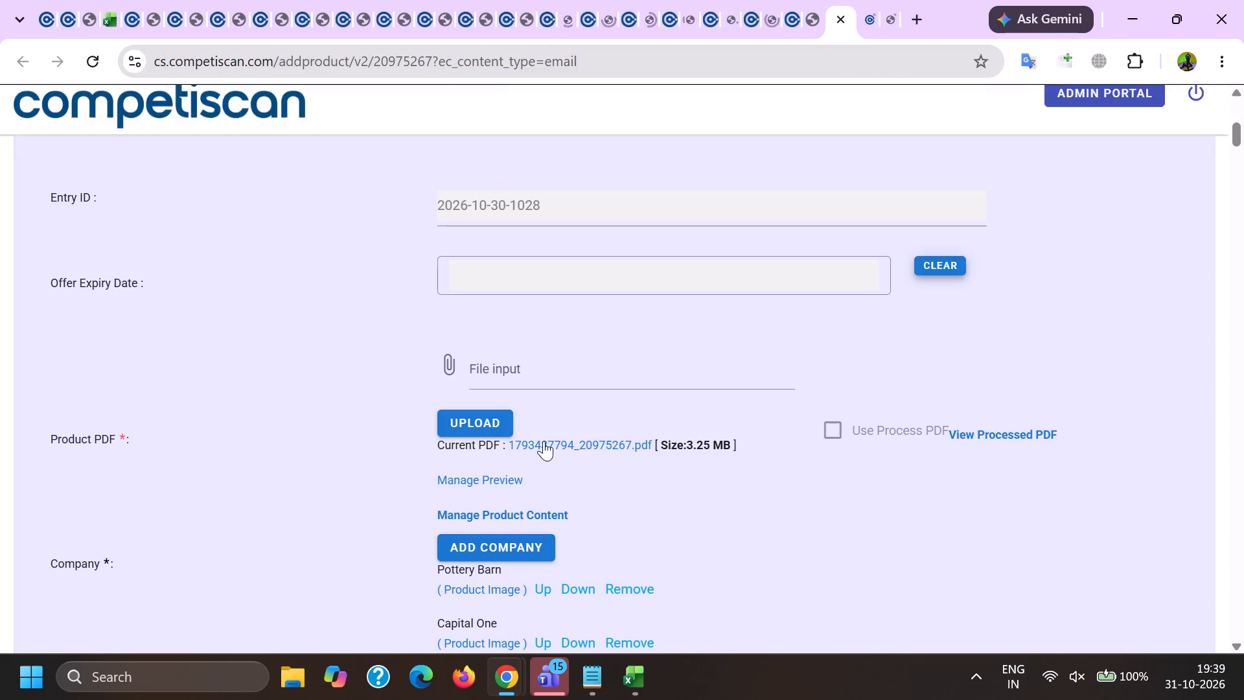
ctrl+click(544, 442)
Open the current PDF of products 20975401 and 20975438 from their product pages.
key(ctrl+Tab)
key(ctrl+Tab)
scroll(584, 335, down, 6)
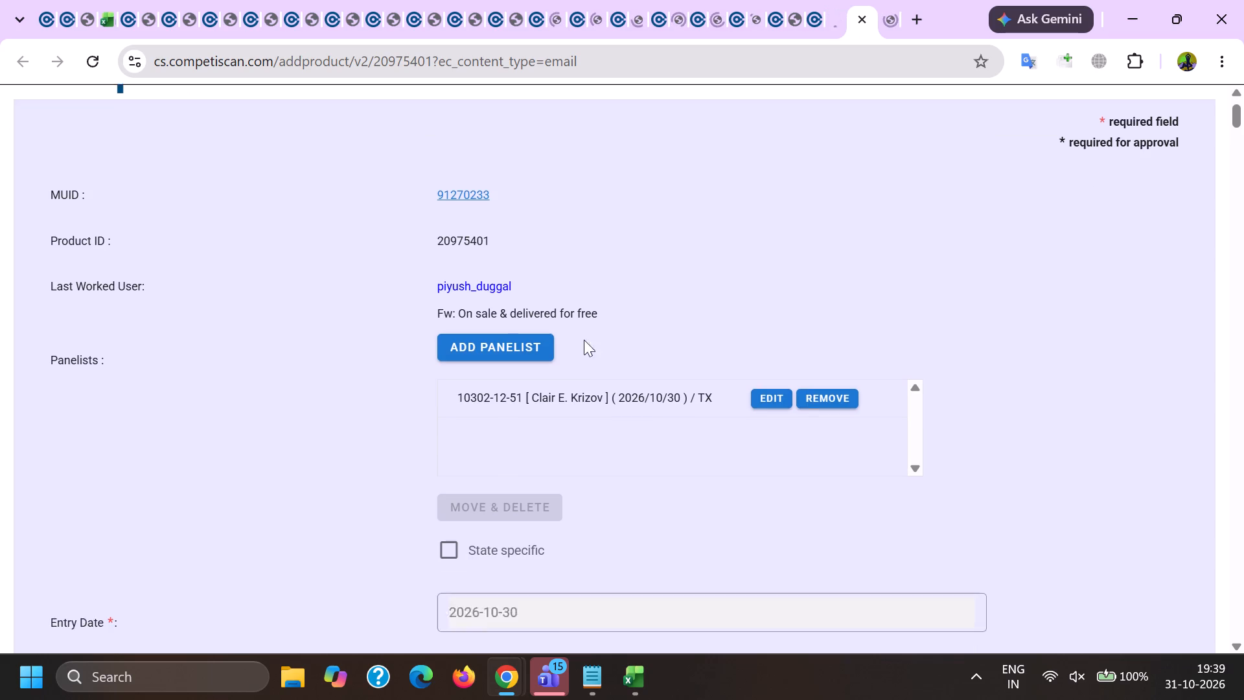
ctrl+click(580, 349)
key(ctrl+Tab)
key(ctrl+Tab)
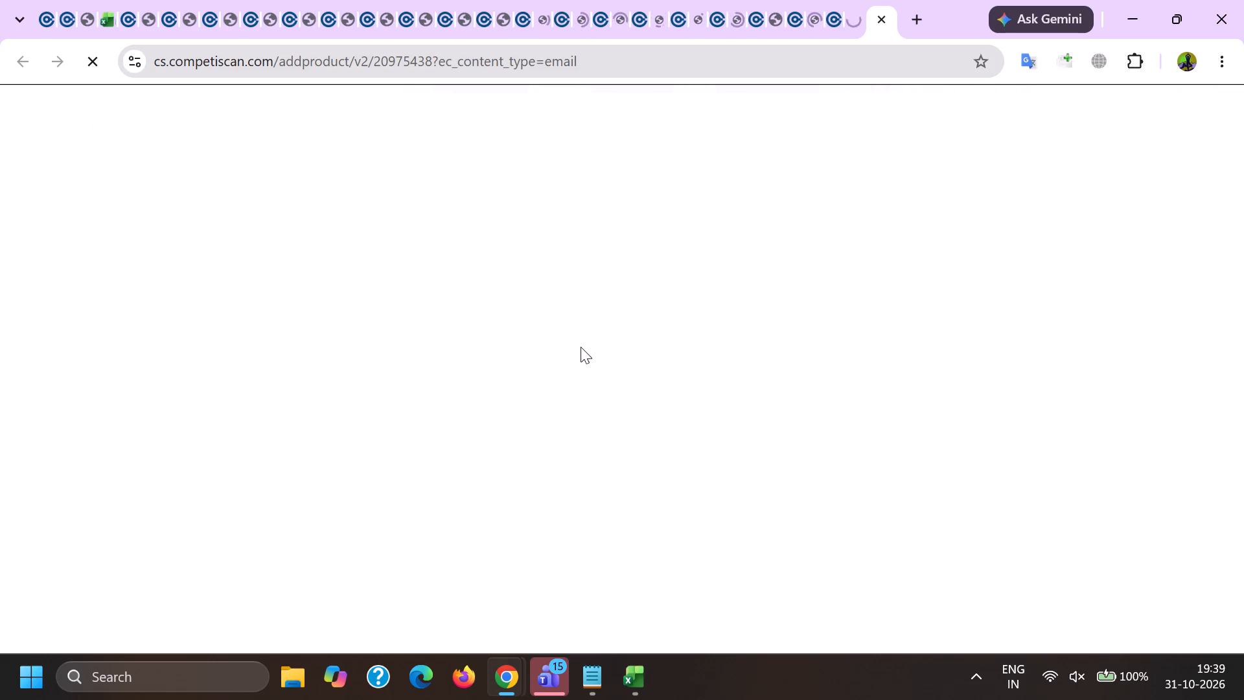
scroll(581, 346, down, 6)
scroll(596, 284, down, 4)
ctrl+click(563, 539)
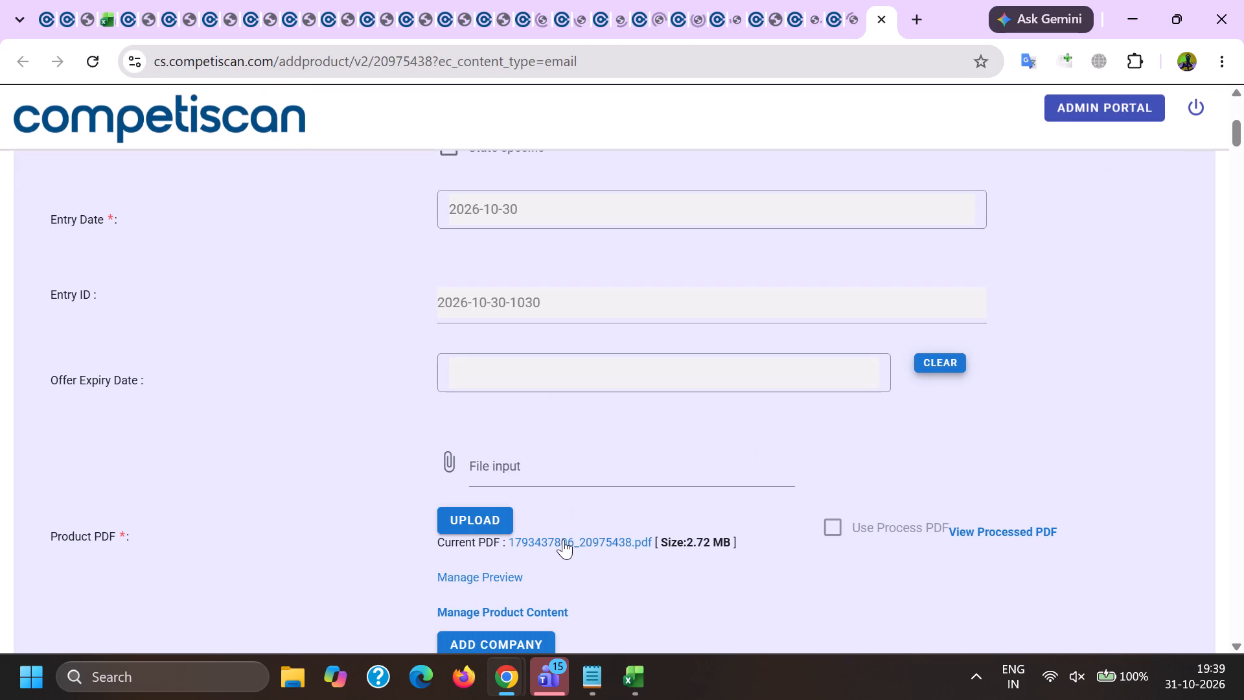
Examine product 20973274's PDF and check the description, ancillary products and classification entries on its product page.
click(151, 0)
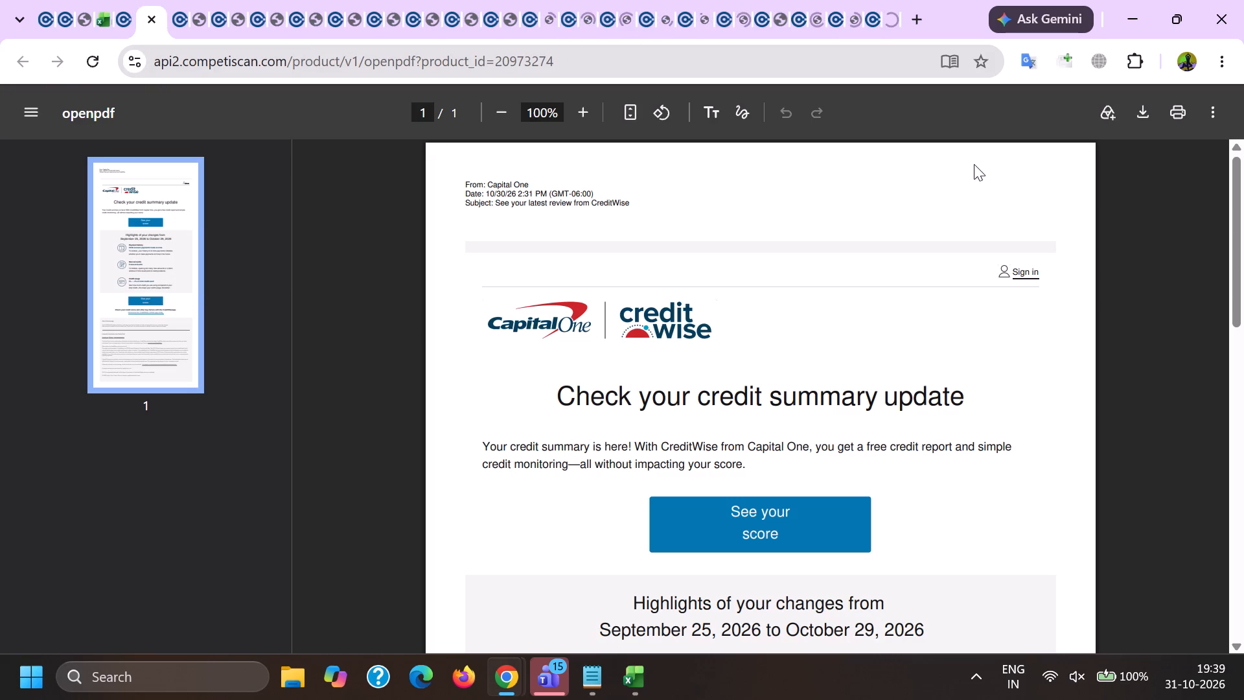
scroll(808, 356, down, 10)
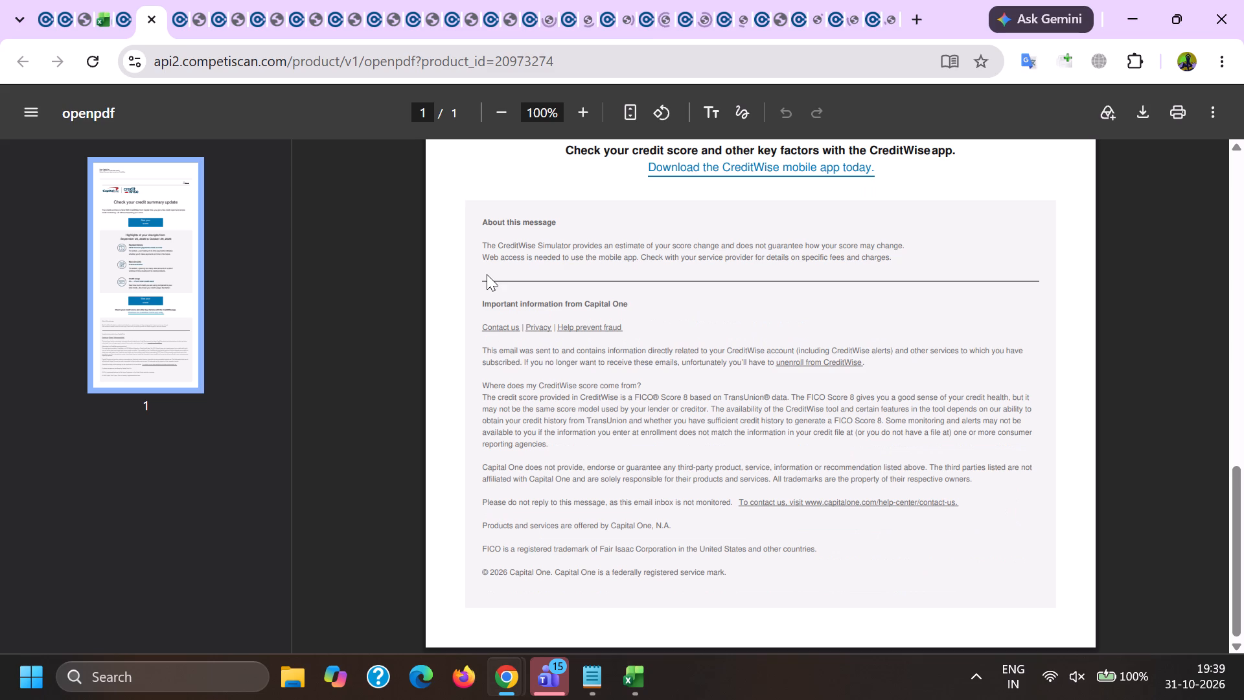
click(124, 0)
scroll(490, 323, down, 9)
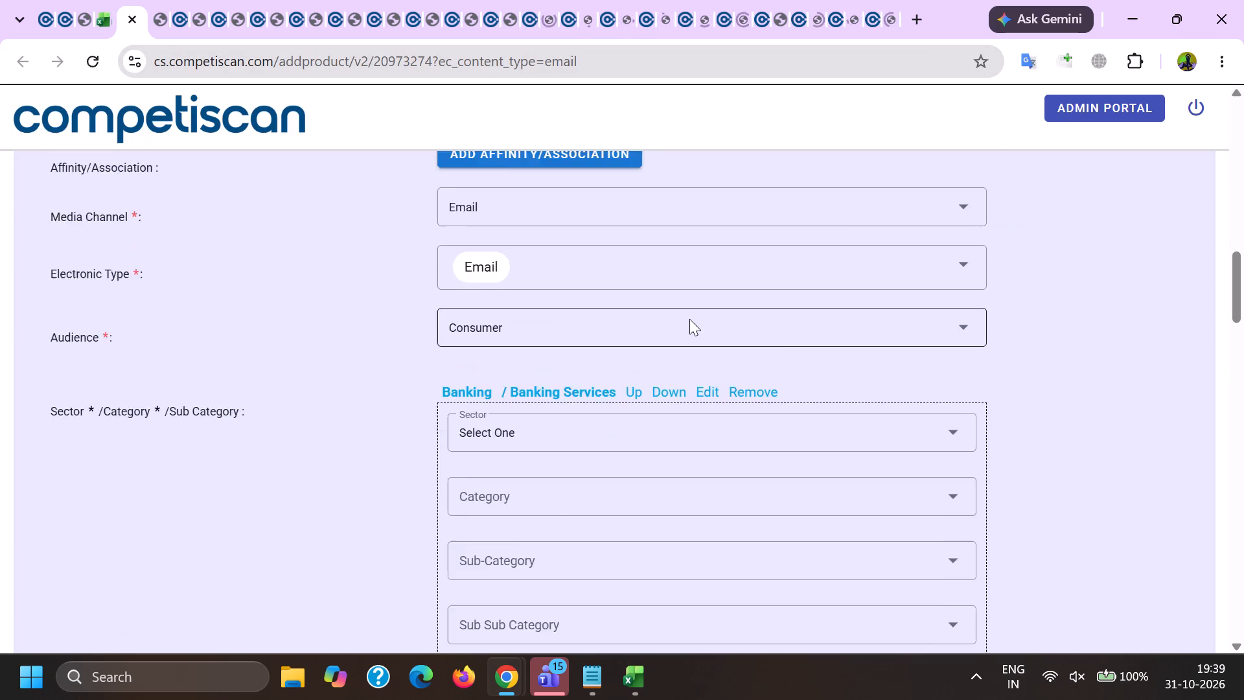
scroll(689, 316, down, 1)
drag(619, 447, 422, 343)
scroll(452, 325, down, 9)
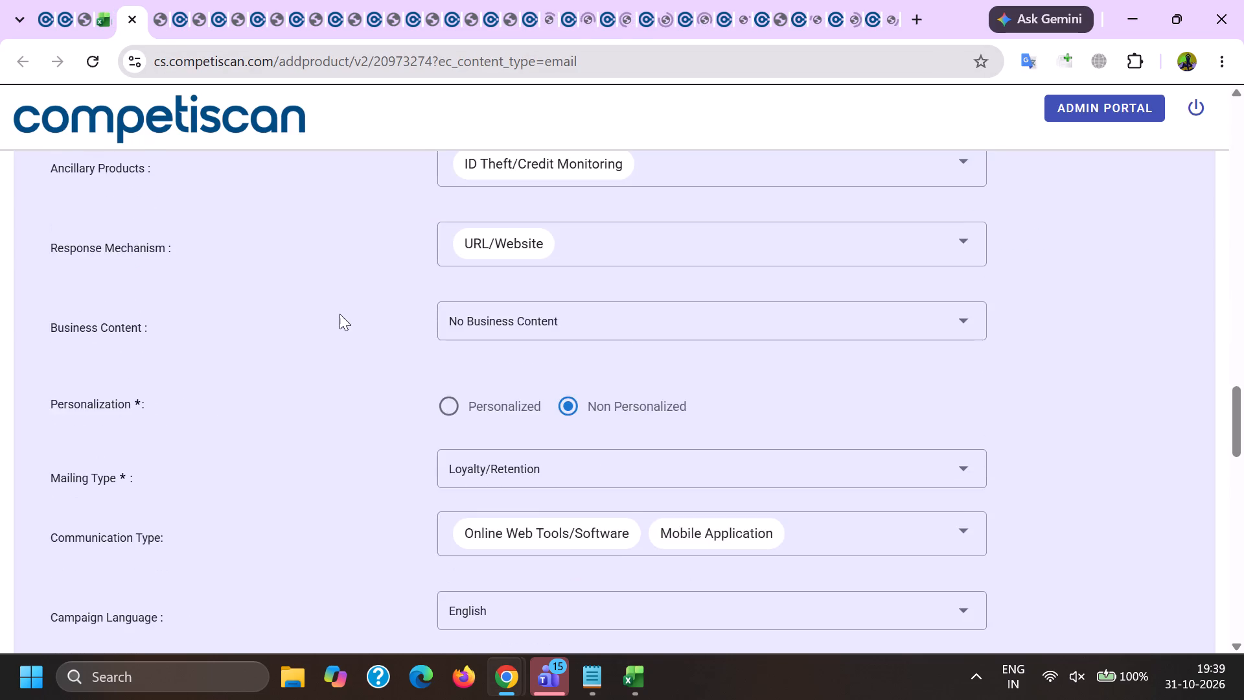
Close product 20973274's product page and its PDF.
click(137, 21)
click(137, 21)
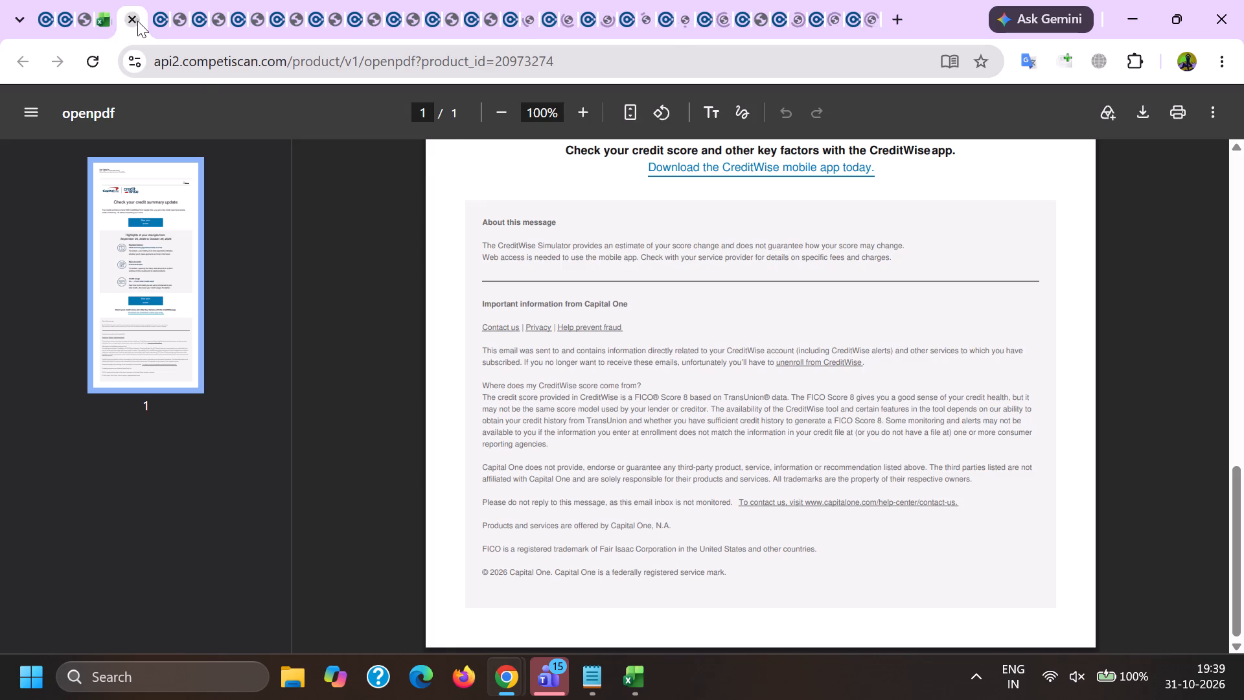
Examine product 20973386's PDF and check the description and classification entries on its product page.
click(152, 0)
key(End)
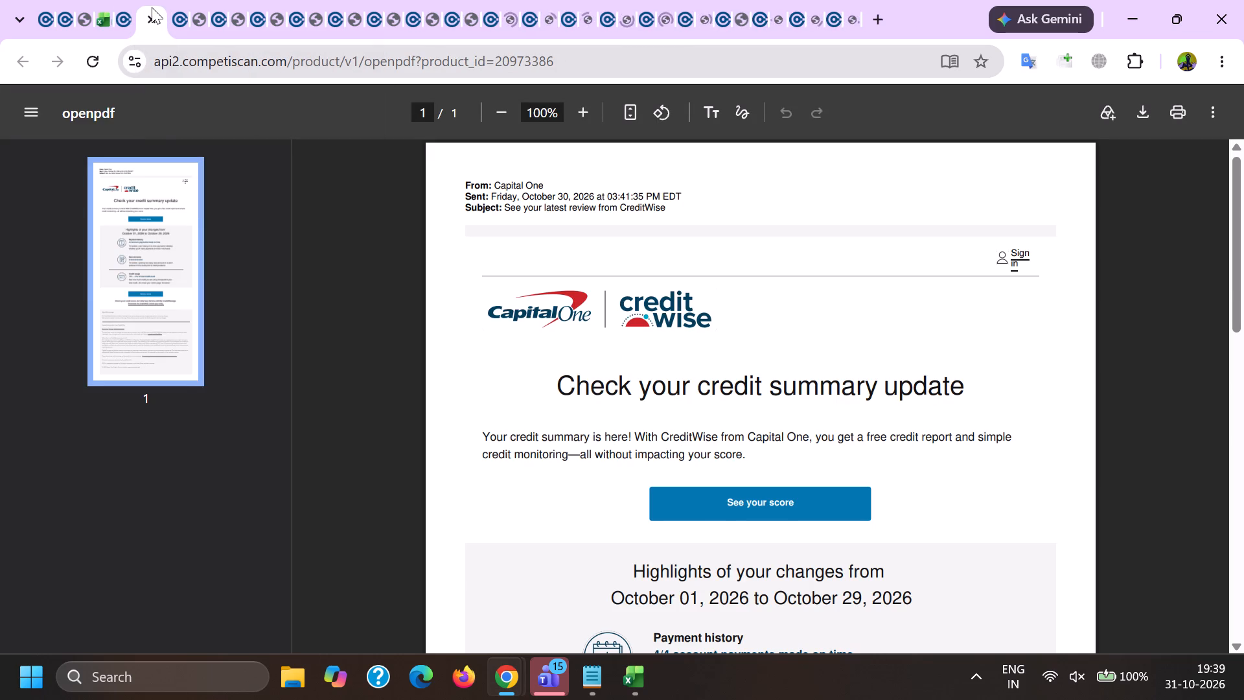
click(363, 364)
key(End)
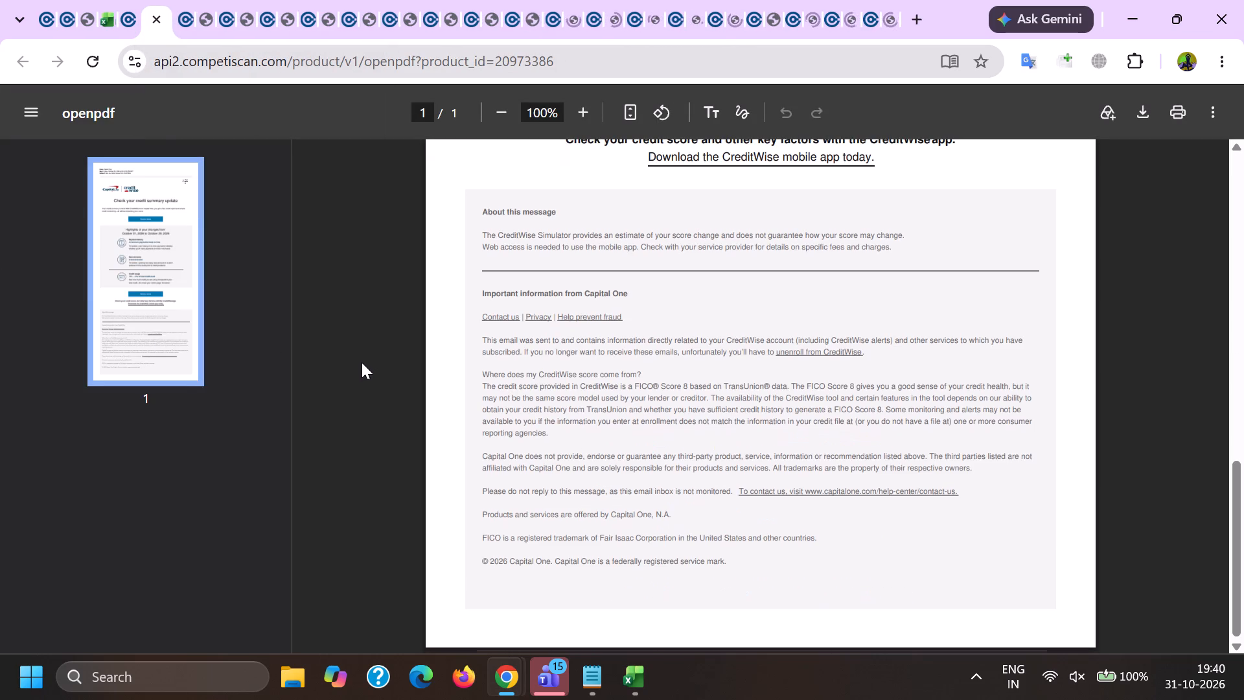
click(136, 0)
scroll(456, 299, down, 6)
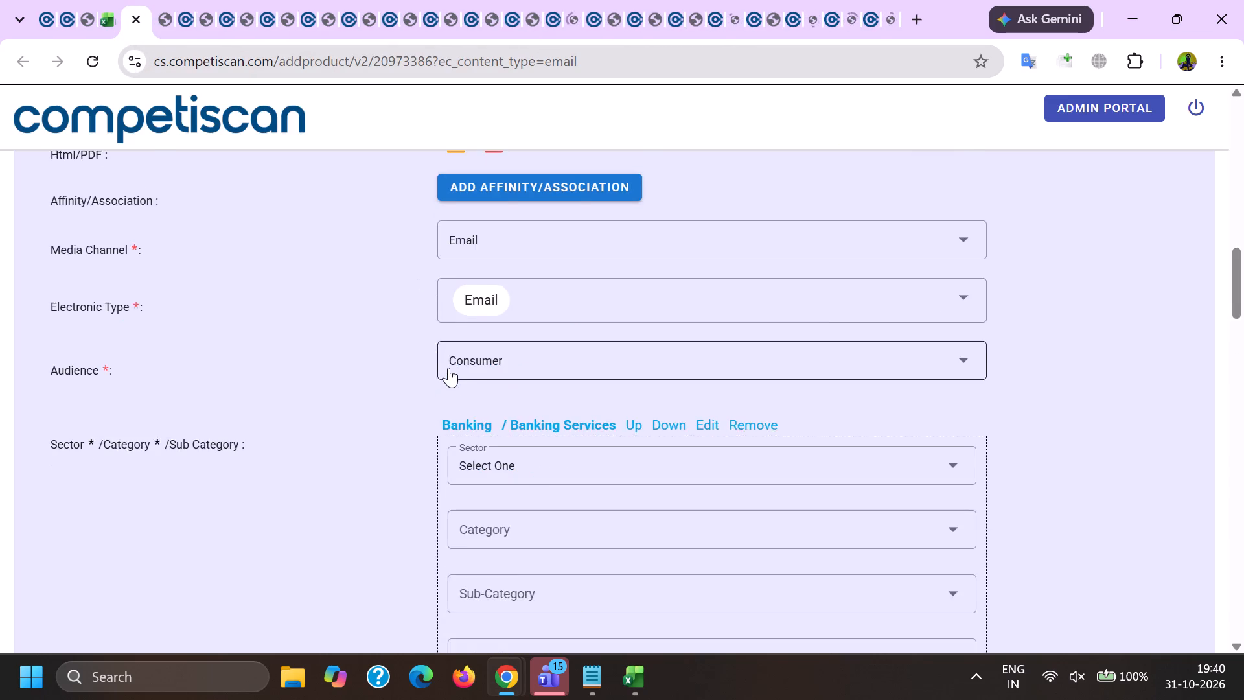
scroll(447, 366, down, 5)
drag(592, 476, 89, 279)
scroll(253, 322, down, 8)
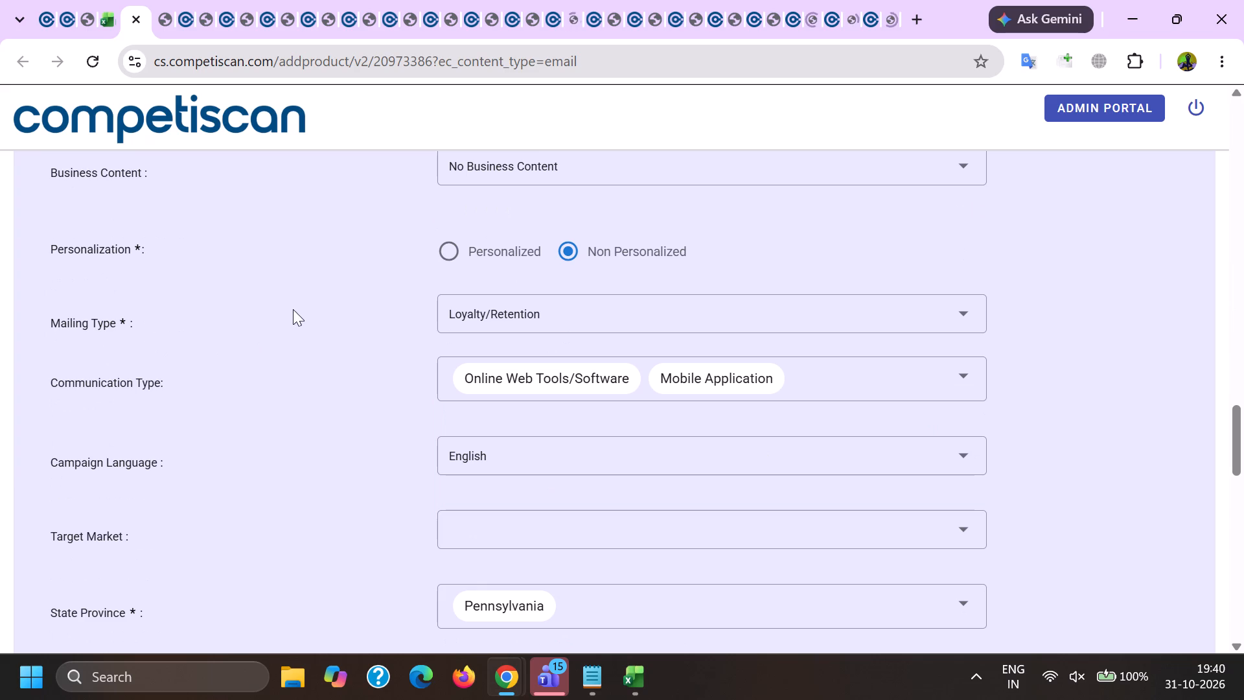
Replace Savings/Discount Member Programs with ID Theft/Credit Monitoring as product 20973386's ancillary product.
scroll(257, 290, up, 5)
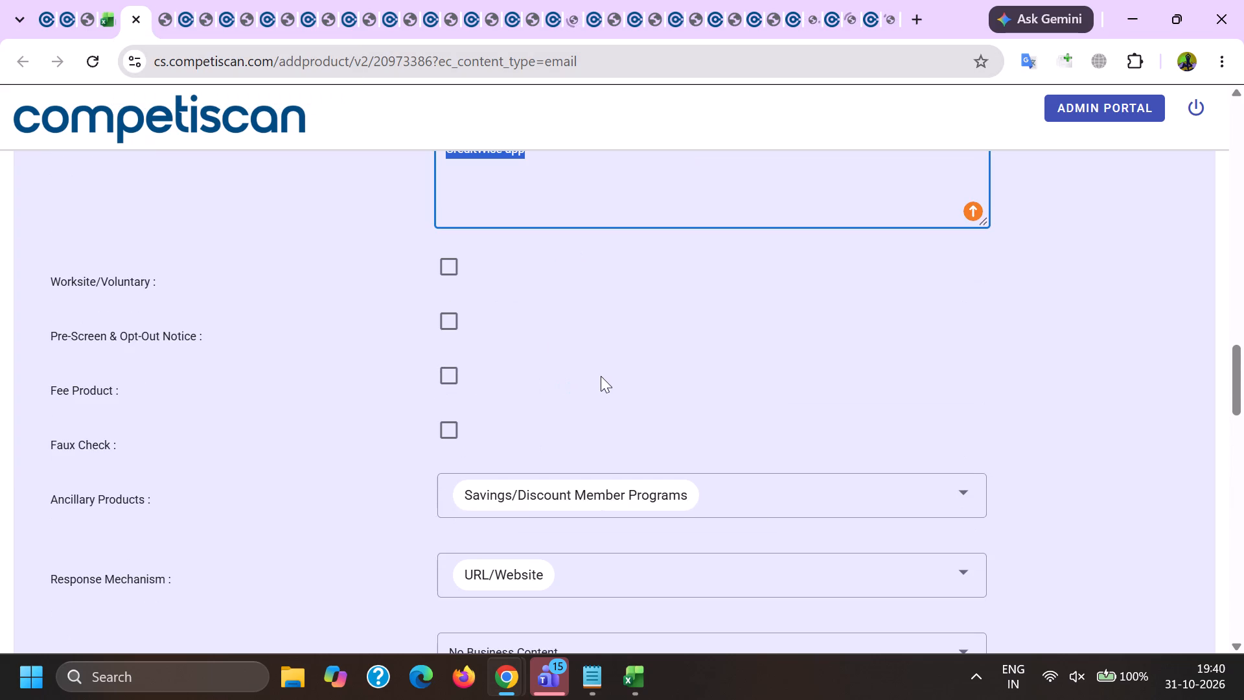
click(731, 484)
scroll(715, 337, down, 1)
click(613, 497)
click(613, 496)
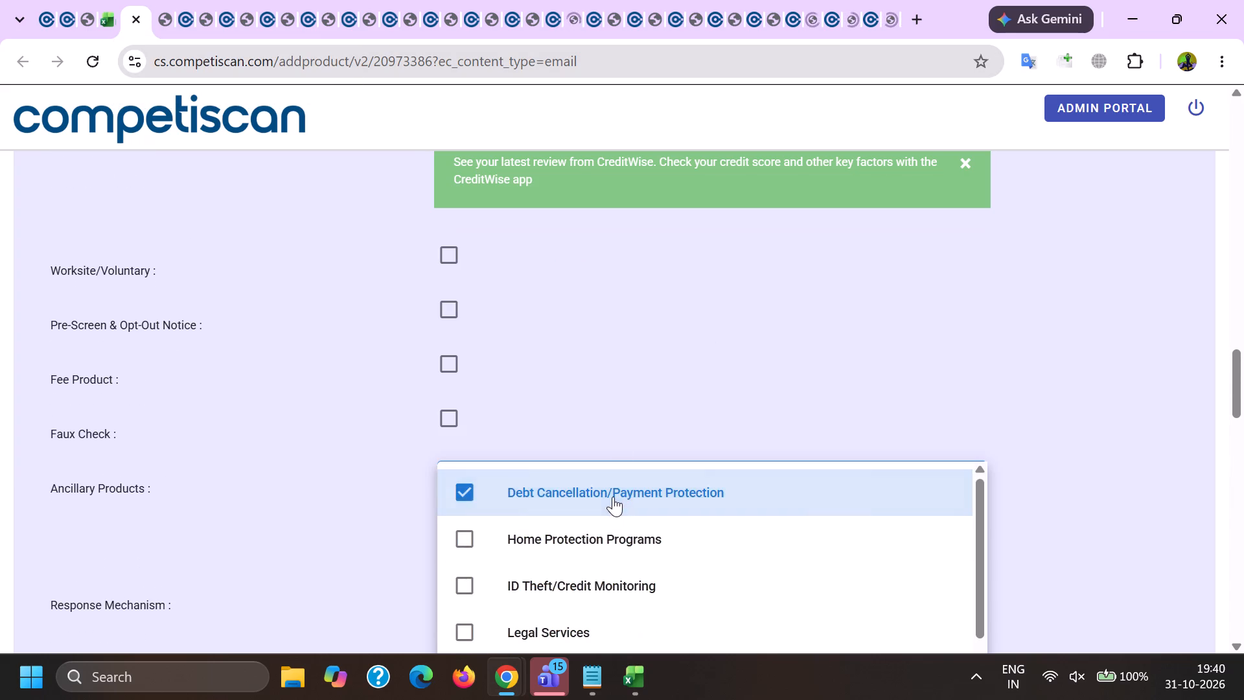
scroll(605, 389, down, 2)
click(581, 366)
click(578, 385)
click(394, 376)
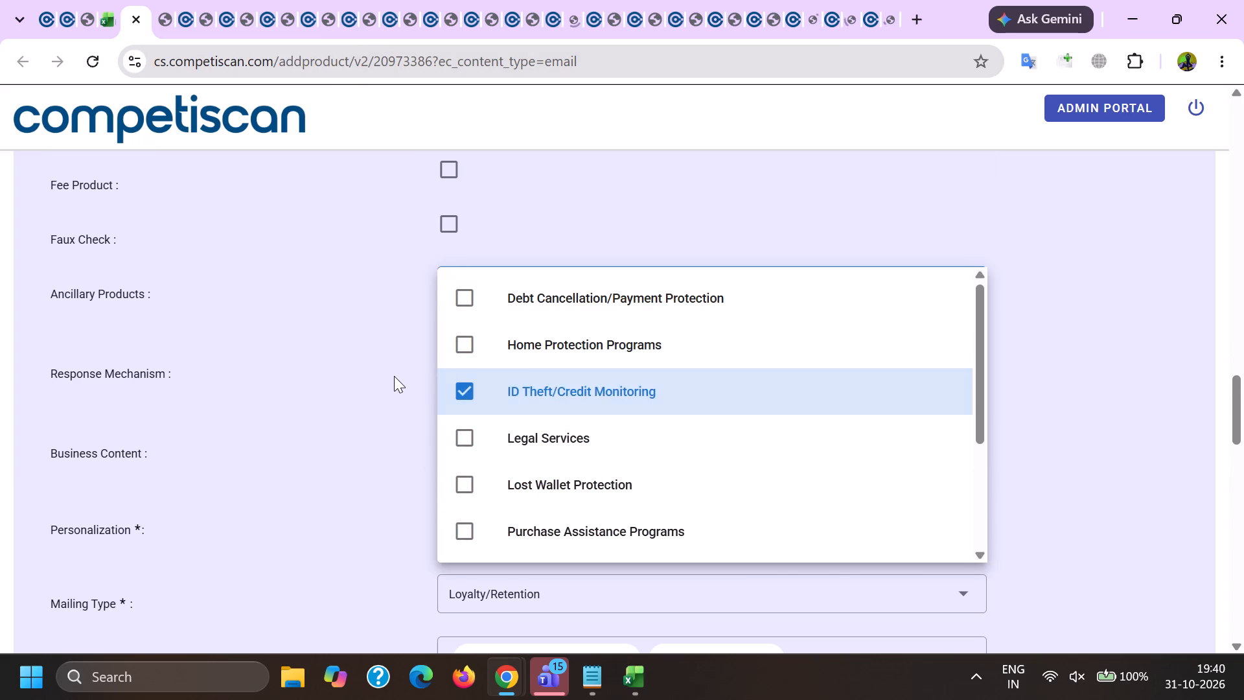
click(907, 290)
scroll(674, 414, down, 5)
click(590, 449)
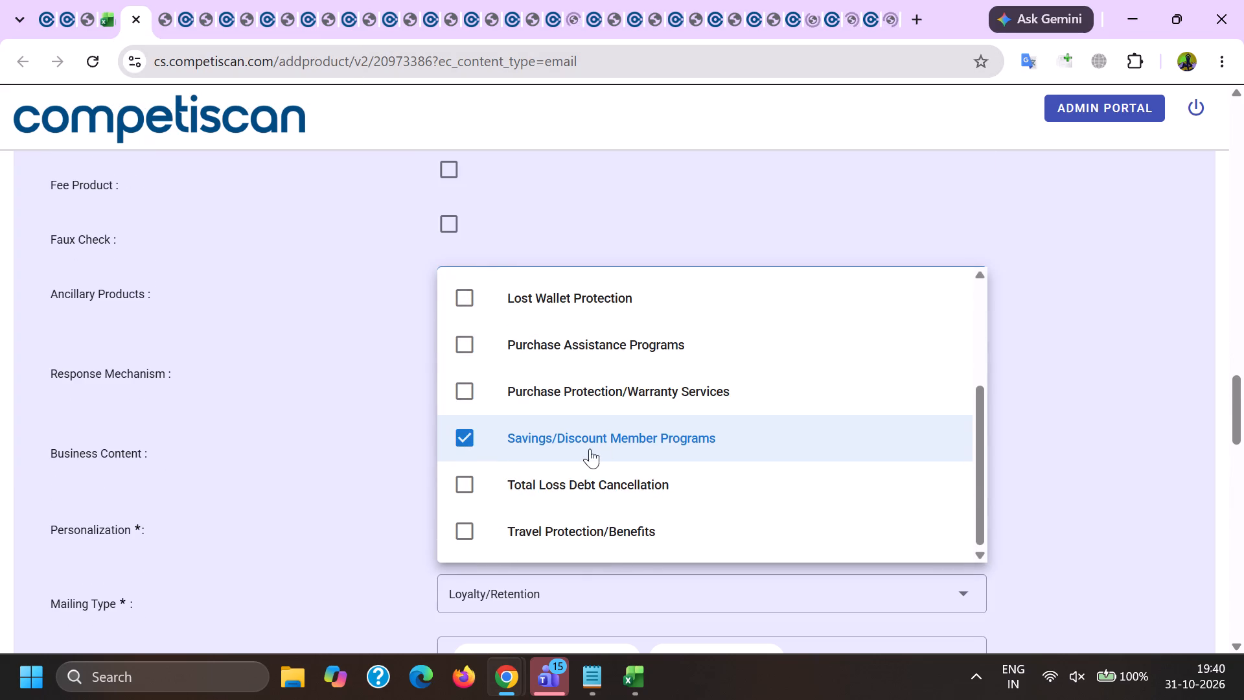
click(332, 420)
click(335, 418)
Look over product 20973386's form and submit it as Approved.
key(End)
key(Home)
scroll(465, 493, down, 5)
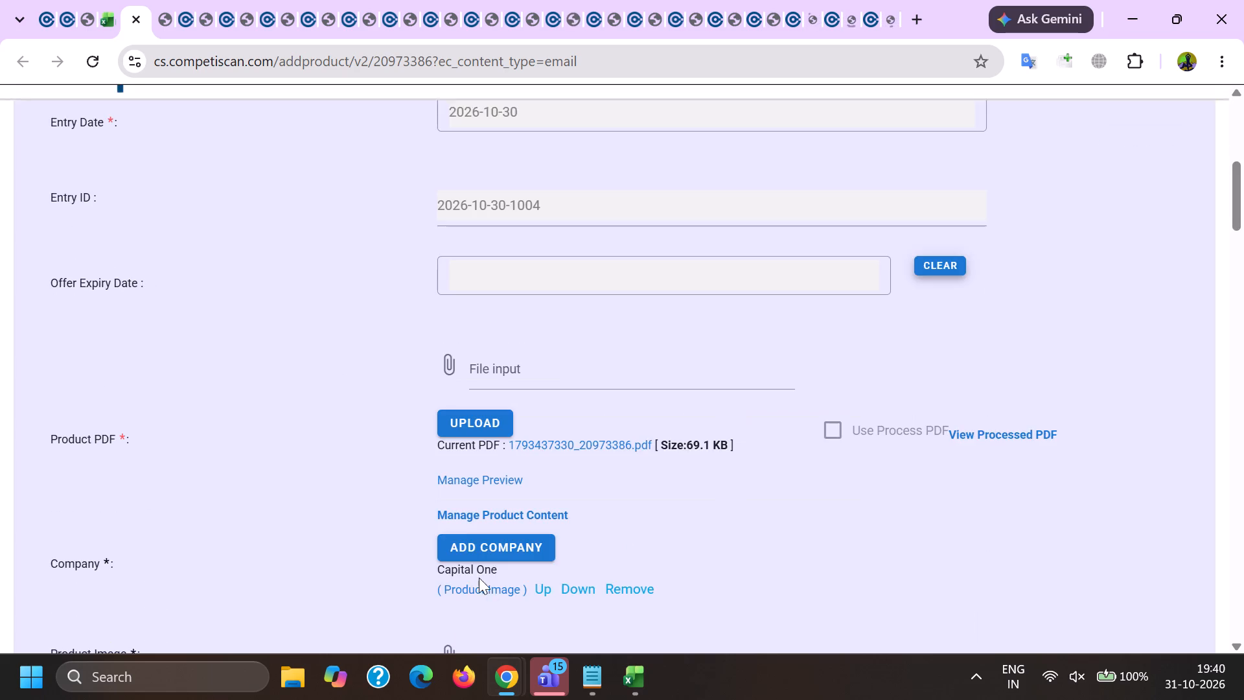
scroll(476, 577, down, 2)
click(262, 532)
scroll(306, 497, down, 10)
scroll(373, 555, up, 1)
scroll(374, 555, down, 20)
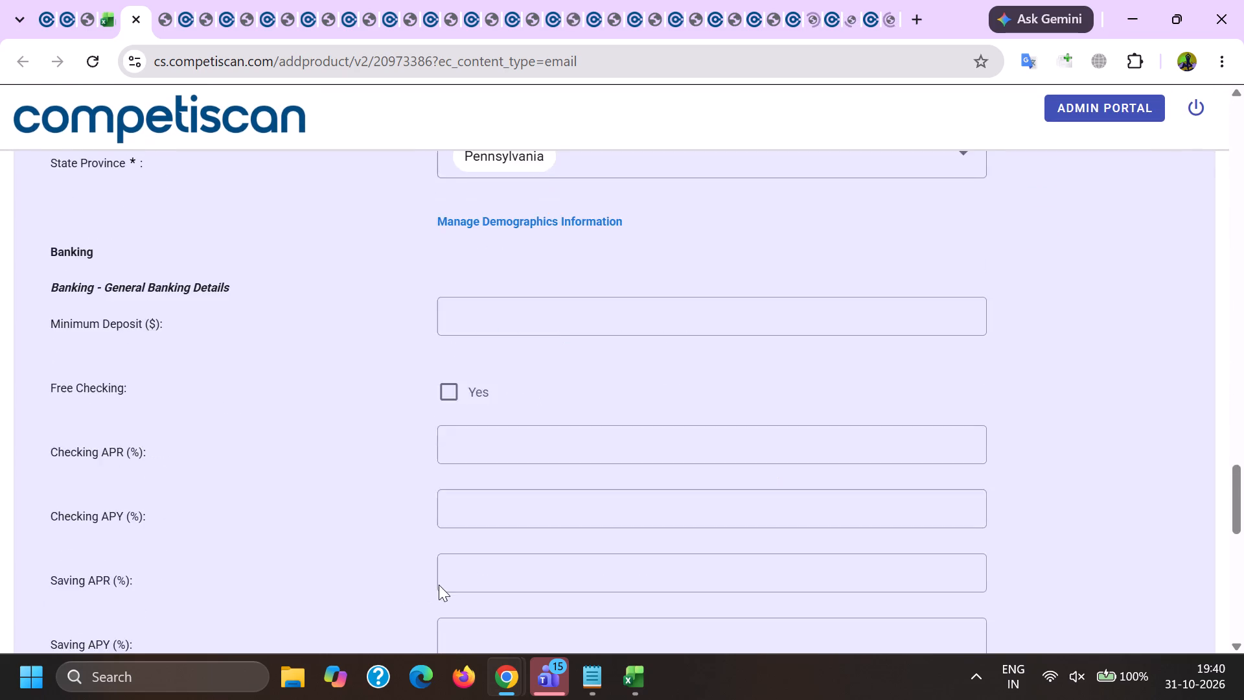
scroll(439, 585, down, 15)
click(461, 628)
Check product 20973486's PDF and replace its ancillary product Savings/Discount Member Programs with ID Theft/Credit Monitoring.
click(208, 0)
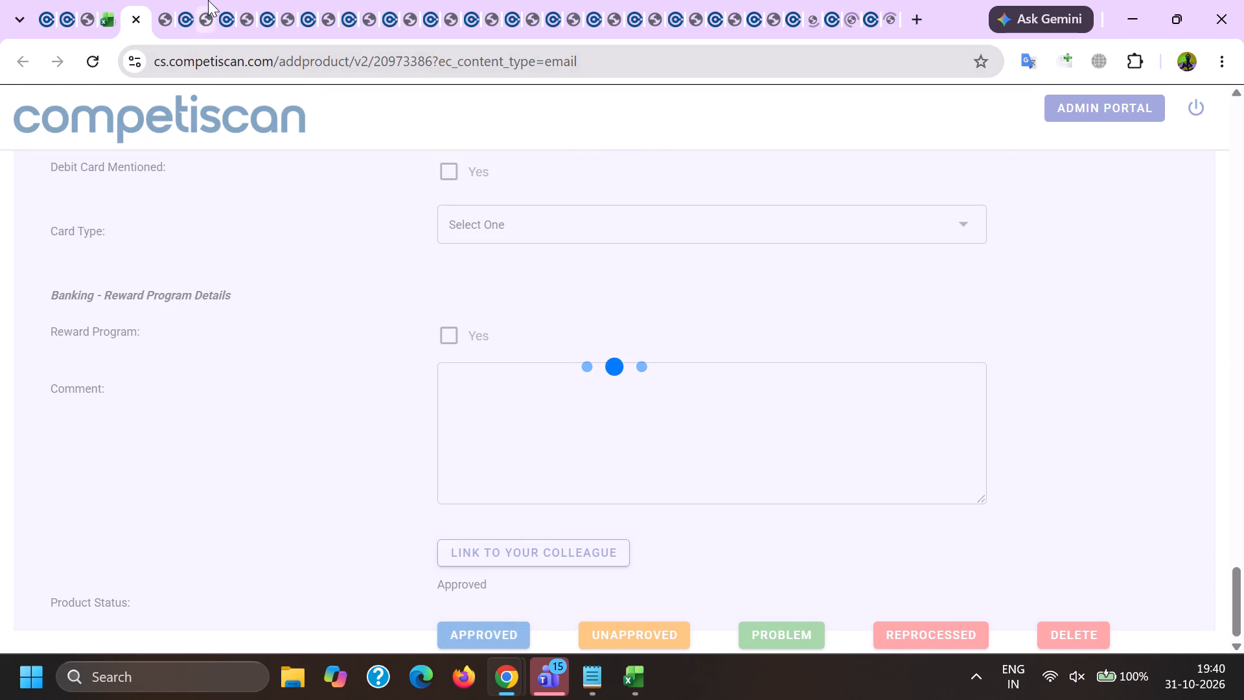
click(184, 0)
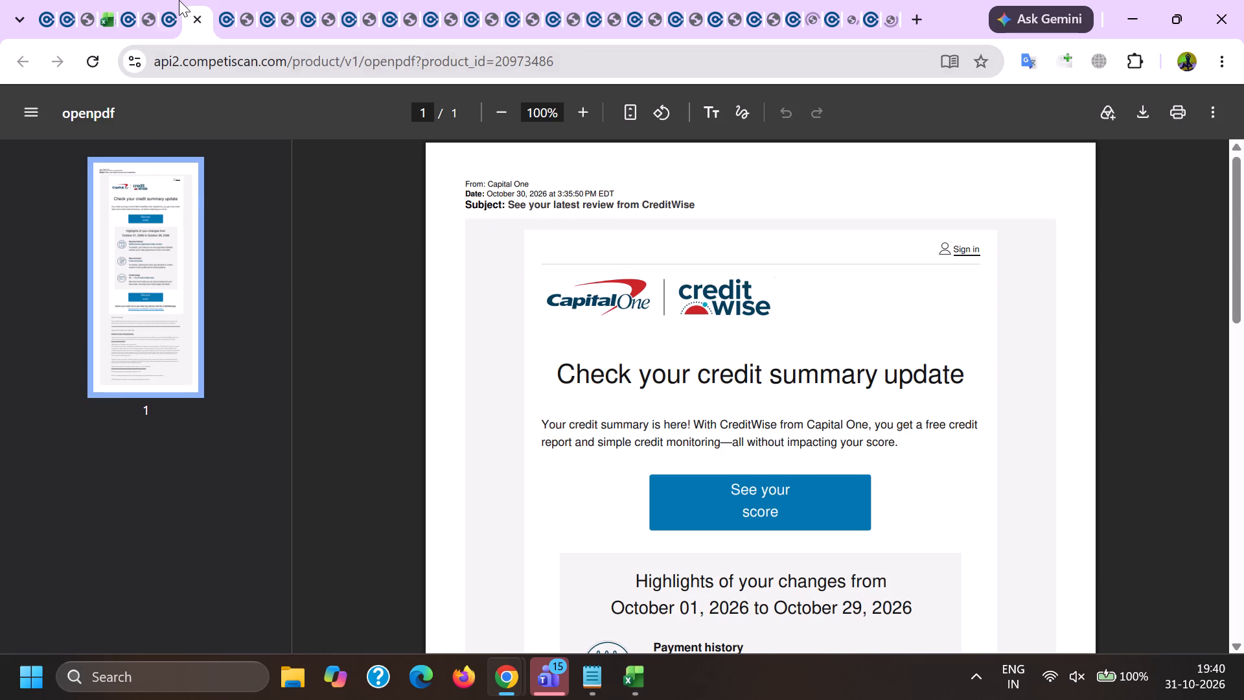
click(177, 0)
scroll(484, 242, down, 14)
scroll(665, 377, down, 4)
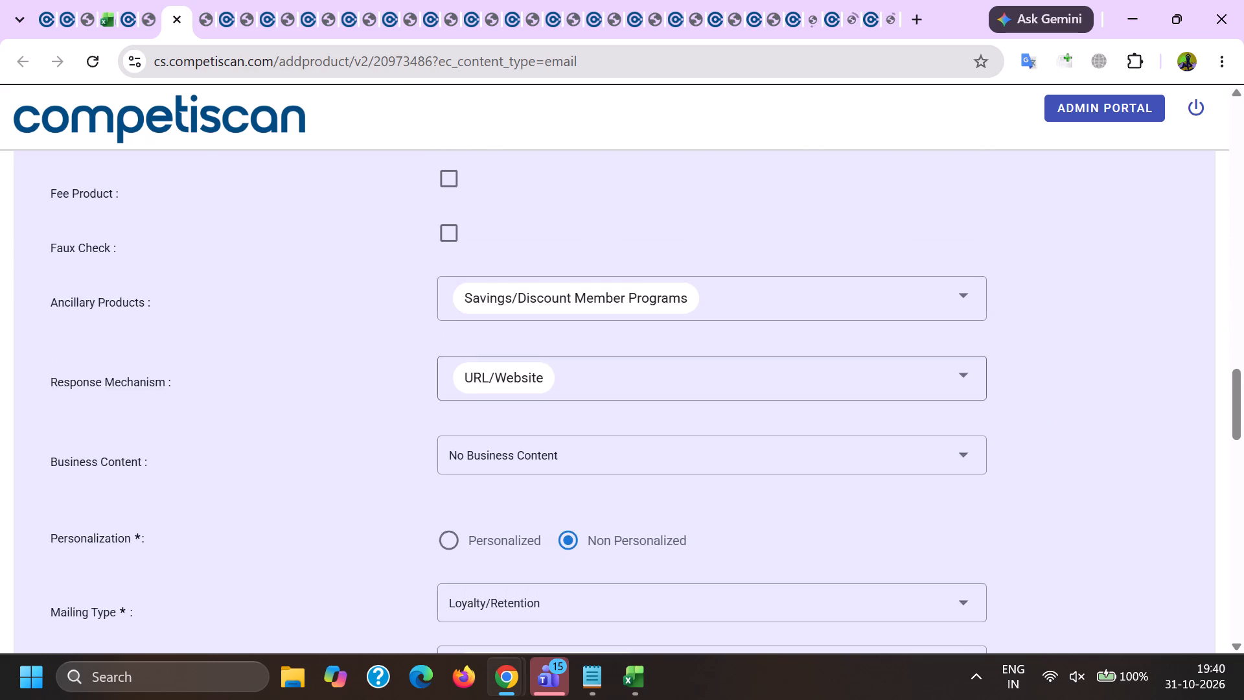
scroll(663, 381, down, 1)
click(713, 196)
click(547, 308)
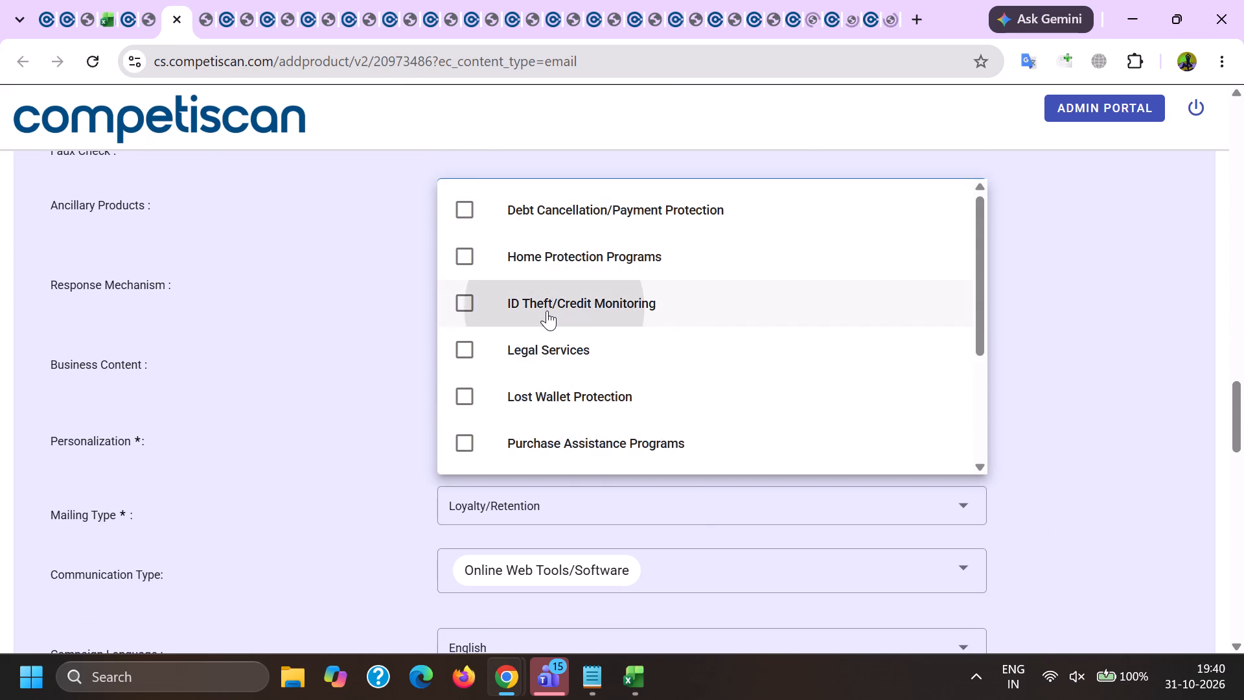
scroll(544, 379, down, 5)
click(564, 354)
double_click(301, 344)
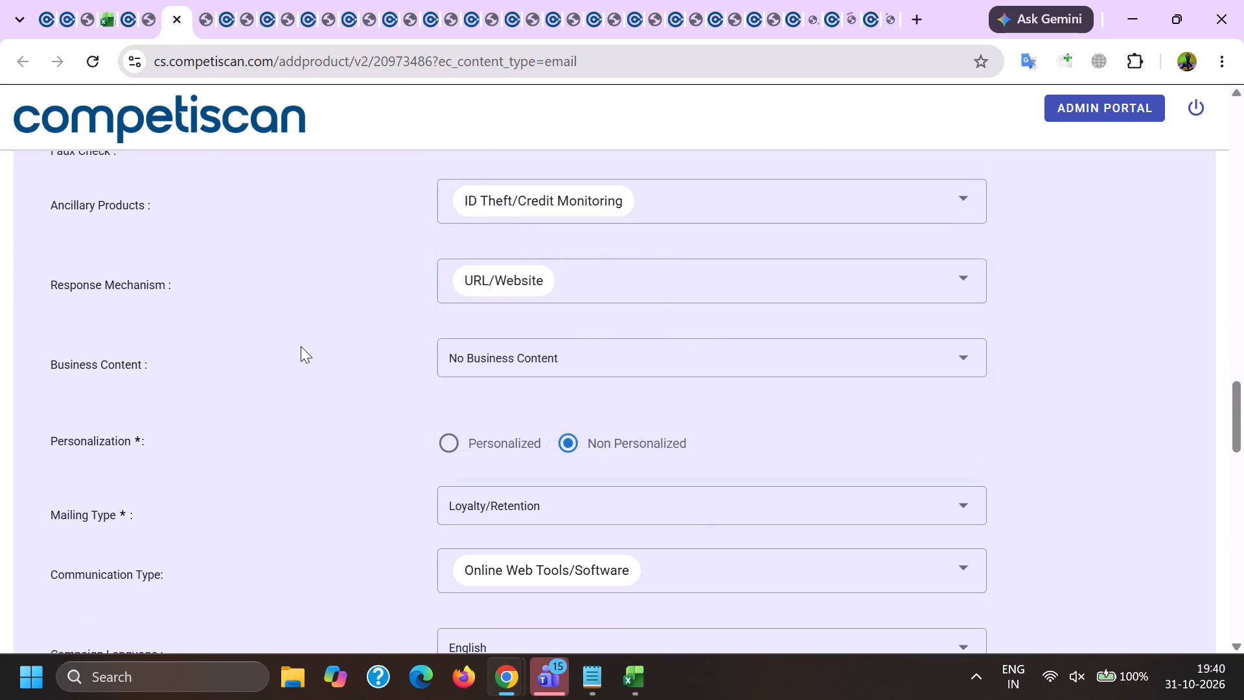
Submit product 20973486 as Approved.
key(End)
scroll(418, 393, down, 10)
click(500, 635)
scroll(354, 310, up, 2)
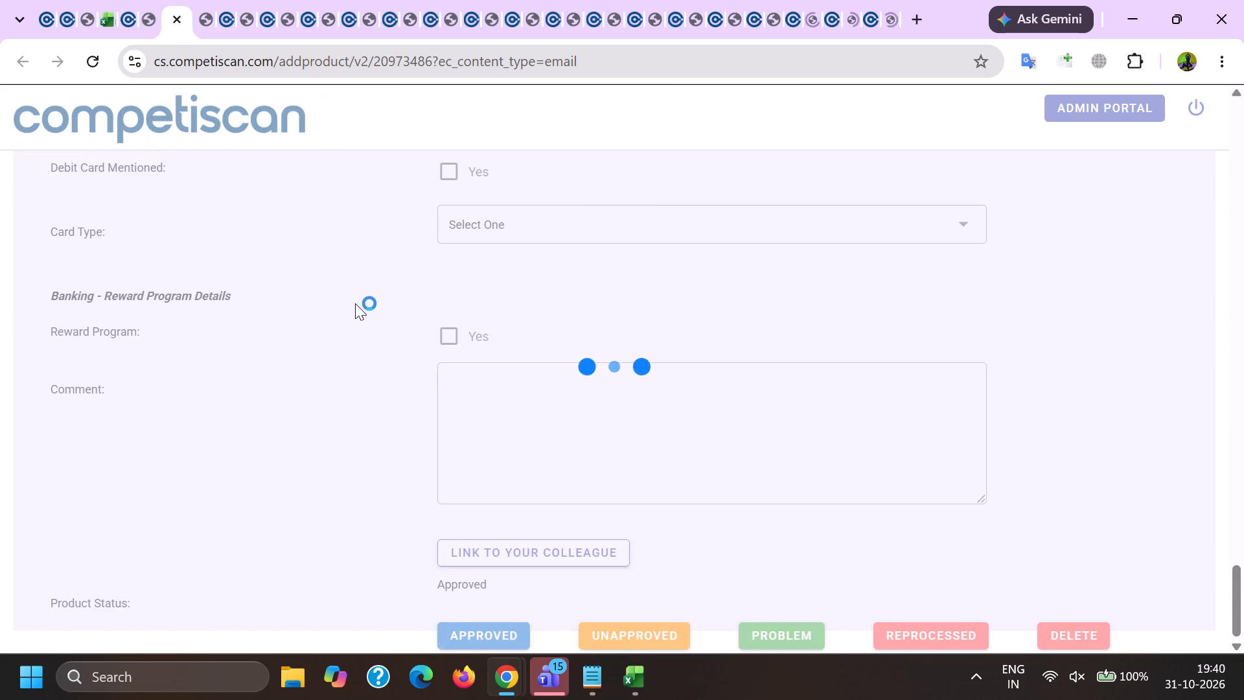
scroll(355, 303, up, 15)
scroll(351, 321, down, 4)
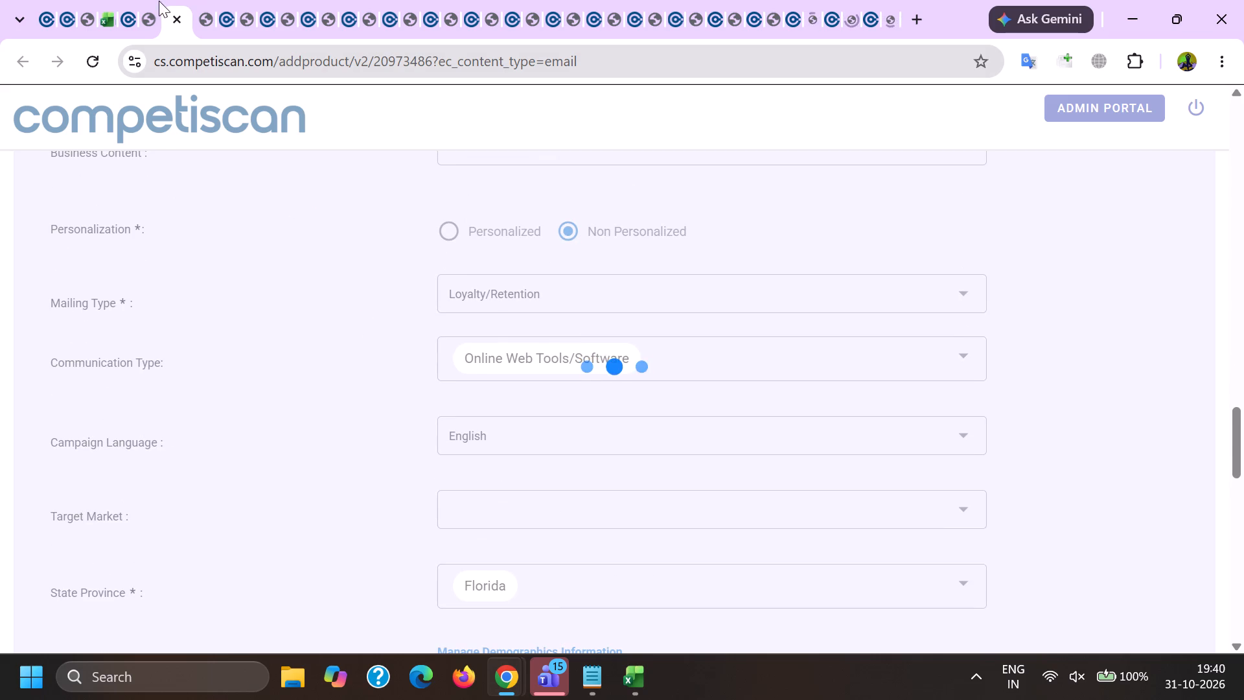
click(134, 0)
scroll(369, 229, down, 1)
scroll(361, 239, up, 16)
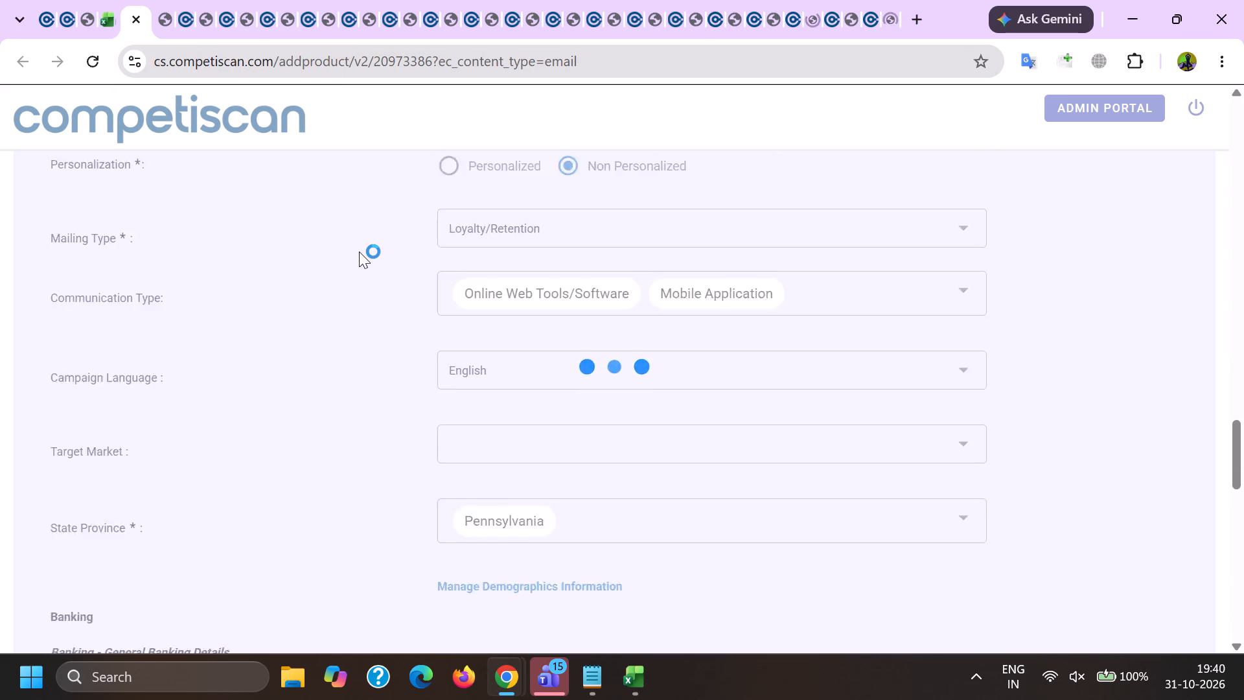
Reload product 20973486's form.
scroll(359, 251, up, 3)
click(195, 0)
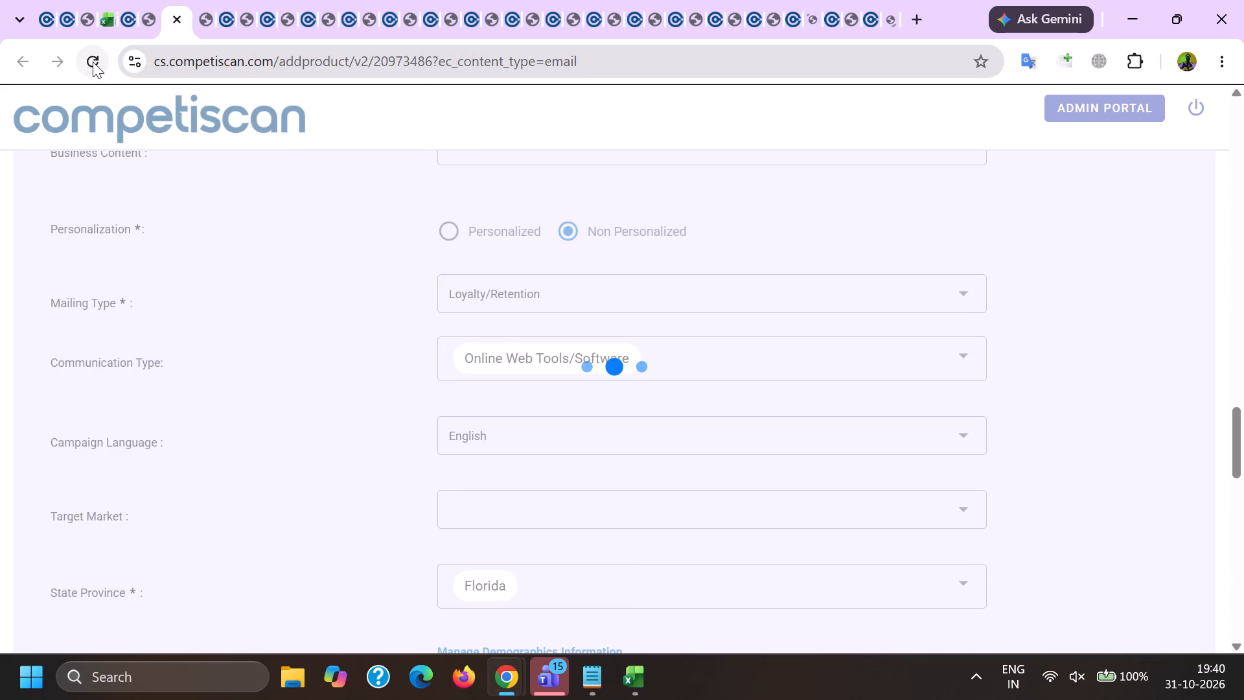
click(93, 61)
Check product 20973693's headline and form details against its Capital One CreditWise PDF, and close both.
click(247, 0)
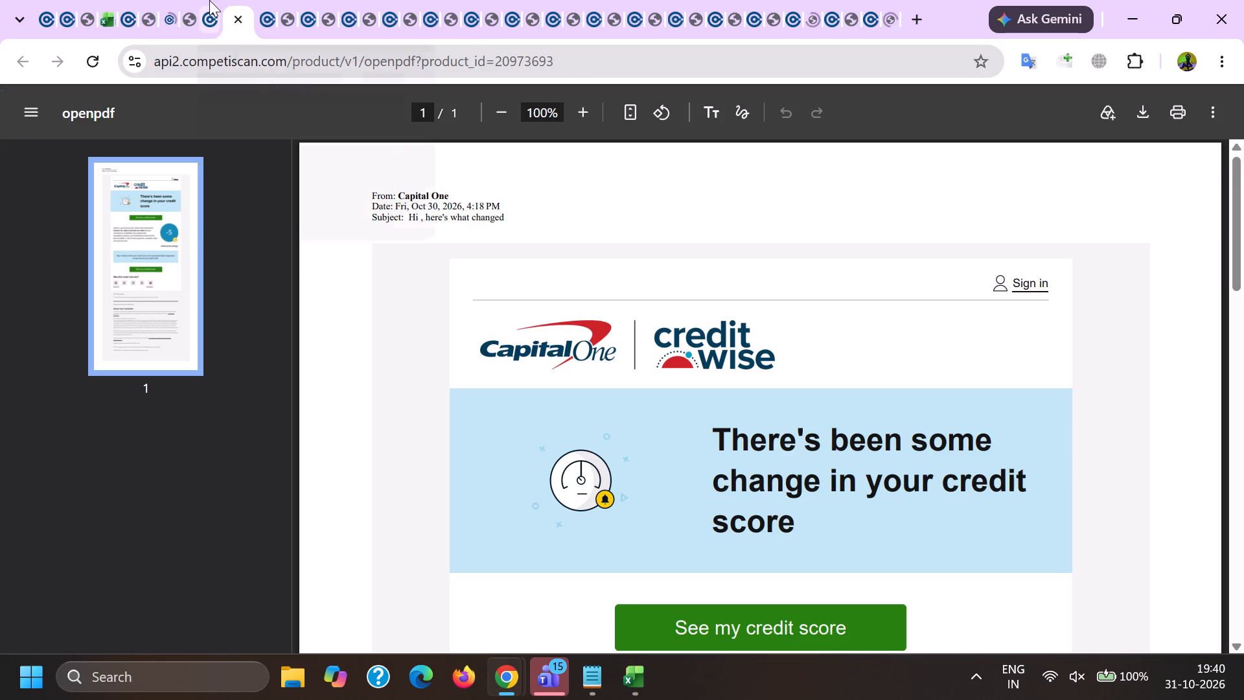
click(209, 0)
scroll(484, 246, down, 10)
scroll(689, 399, down, 2)
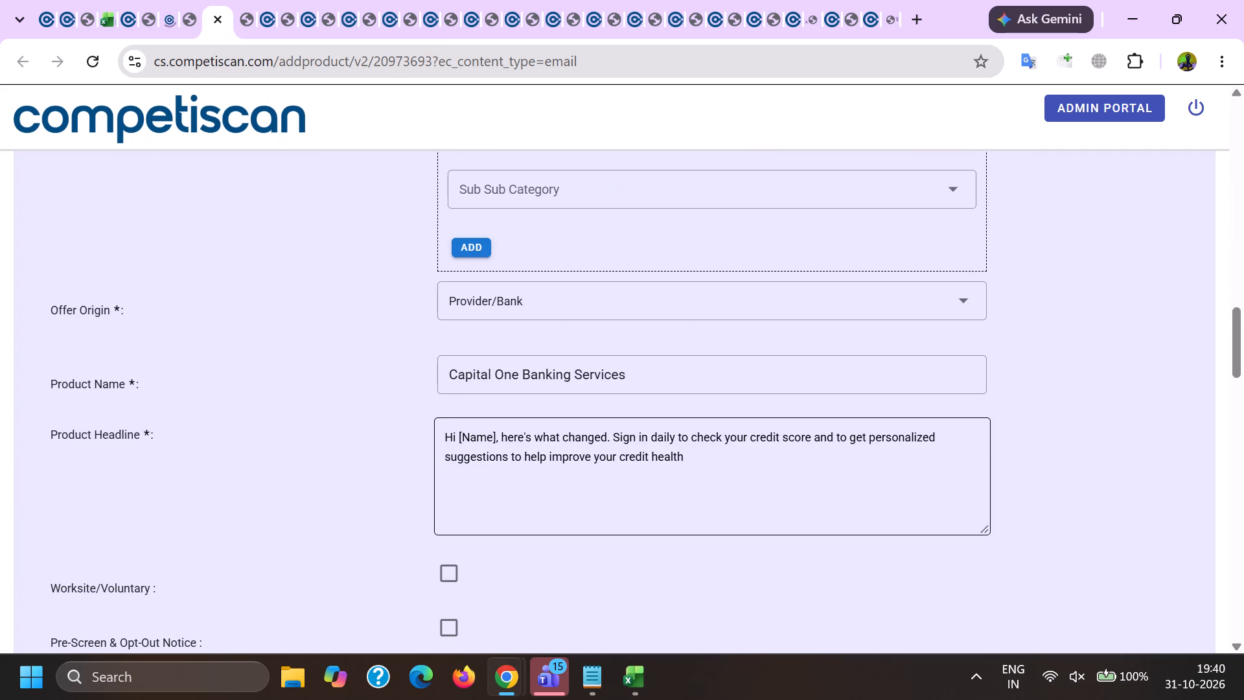
drag(753, 469, 55, 312)
scroll(274, 331, down, 9)
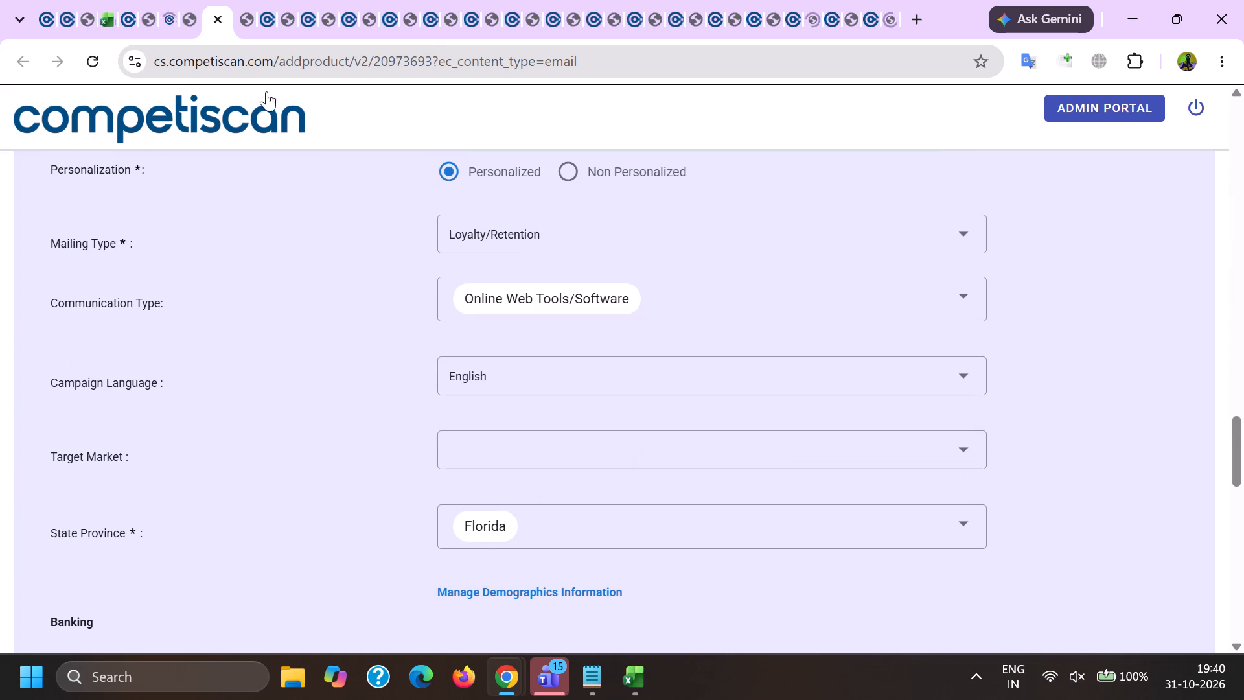
click(220, 22)
click(220, 21)
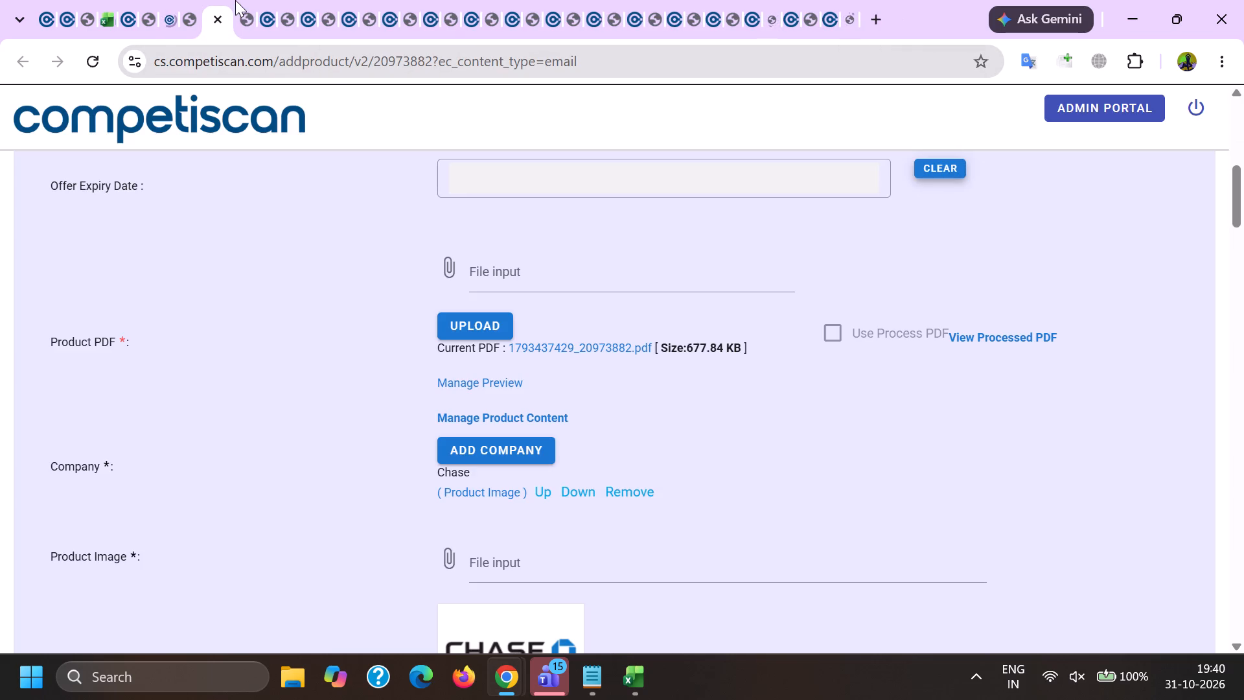
Check product 20973882's headline and mortgage loan details against its Chase PDF, and close both.
click(240, 0)
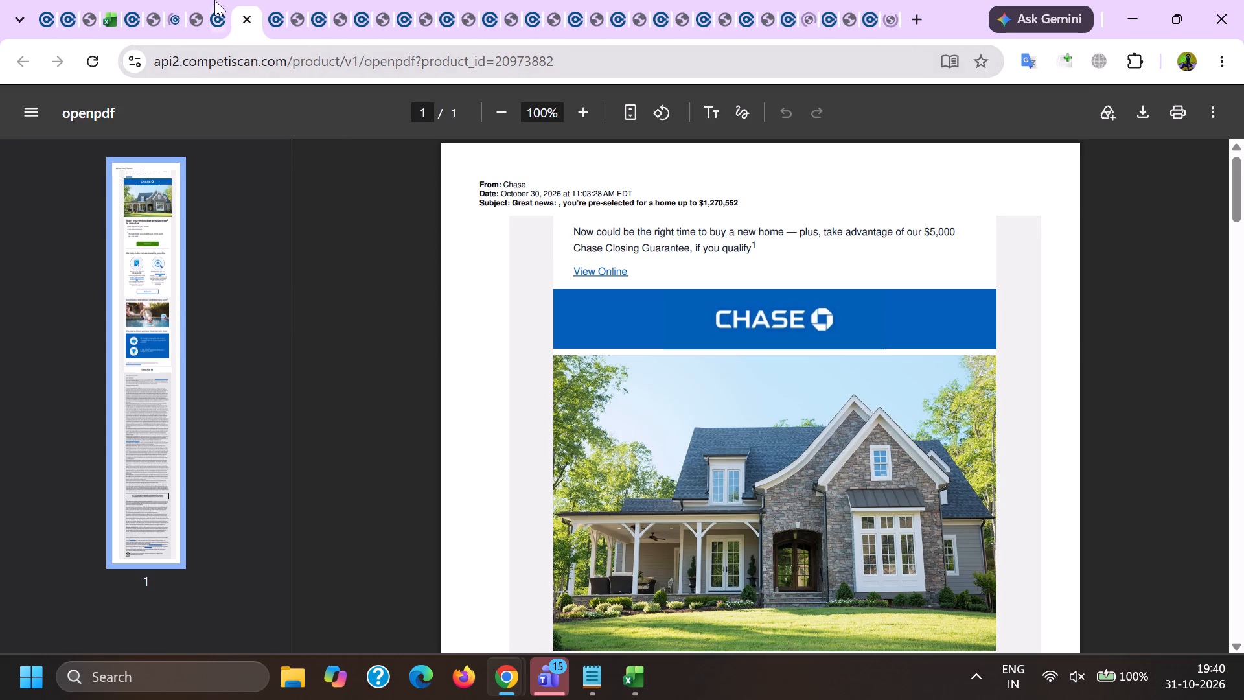
click(216, 0)
scroll(524, 237, down, 7)
scroll(638, 356, down, 5)
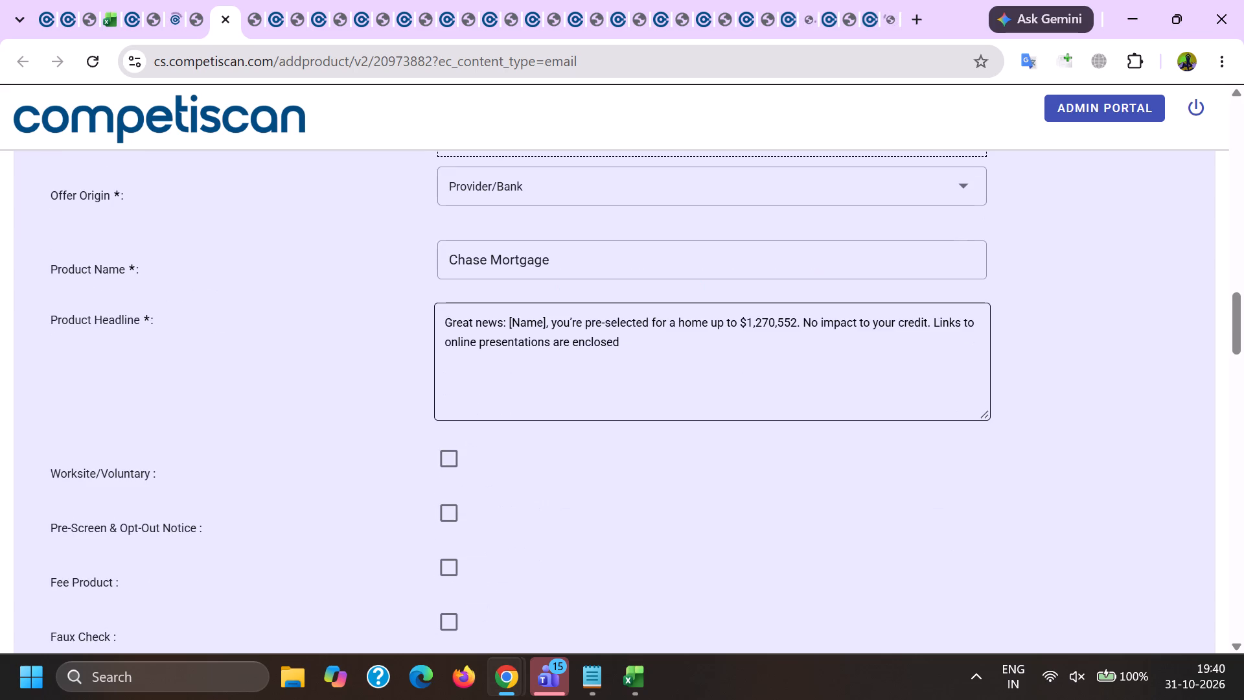
drag(667, 382, 3, 128)
scroll(336, 283, down, 20)
scroll(336, 283, down, 1)
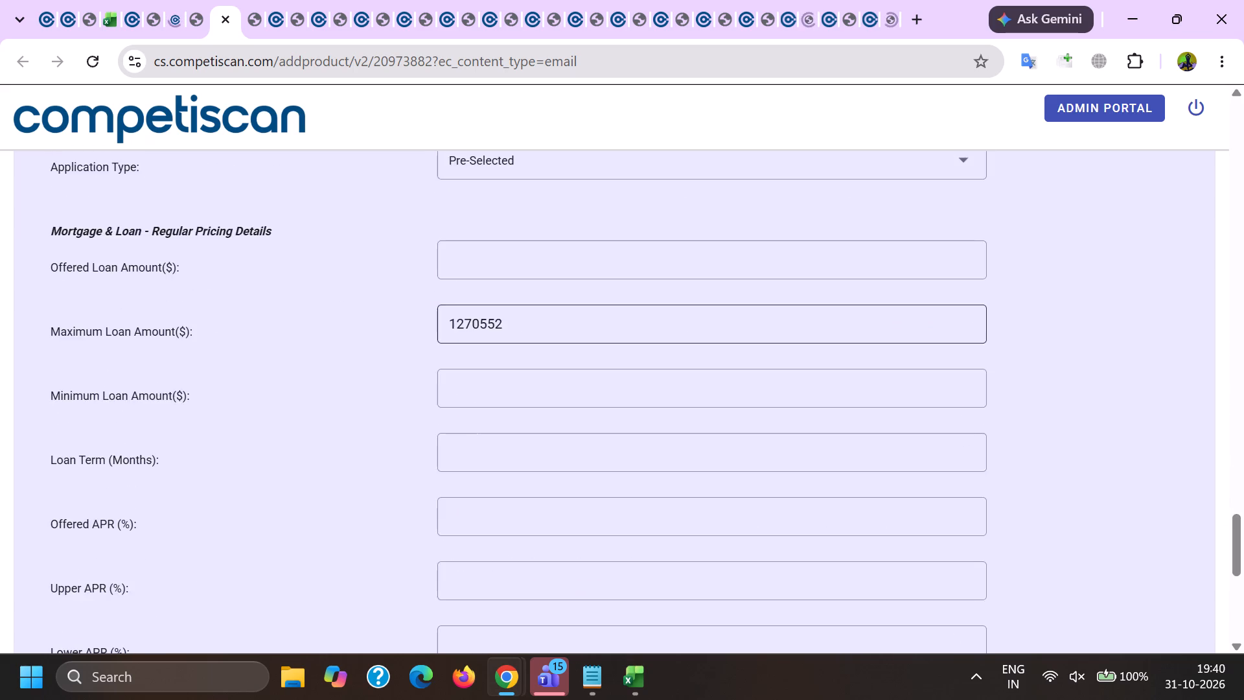
scroll(441, 337, down, 9)
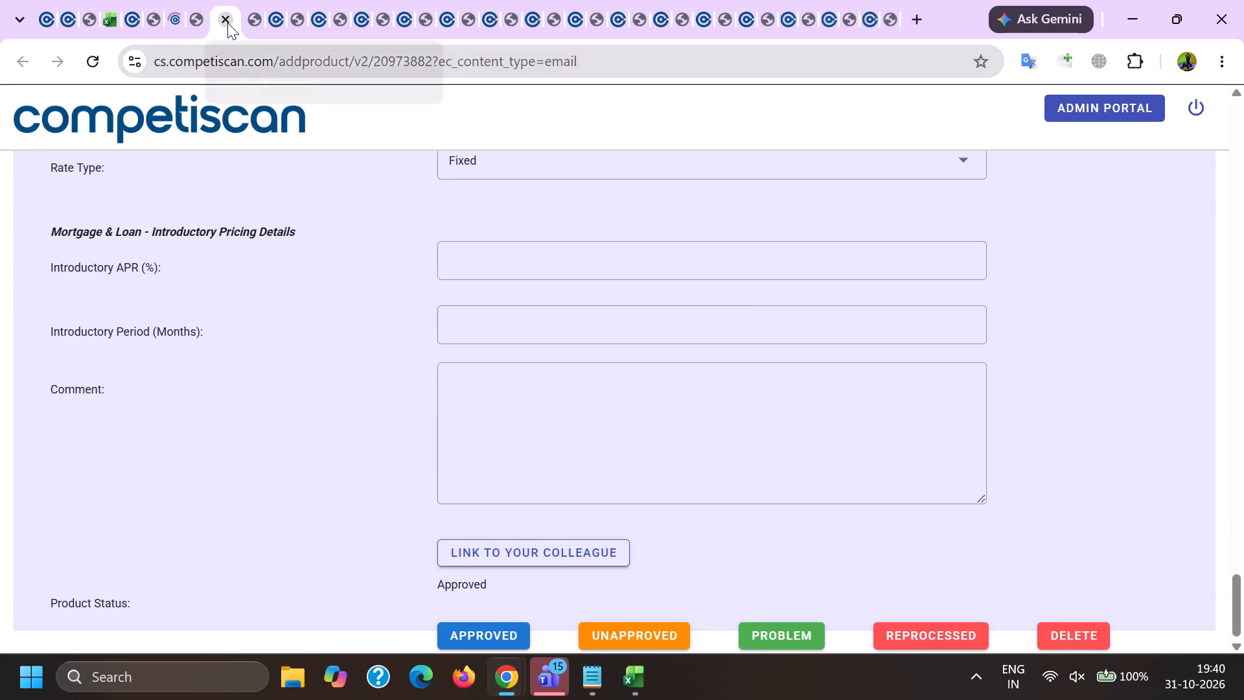
double_click(227, 20)
Close product 20973386's form and its PDF.
click(135, 0)
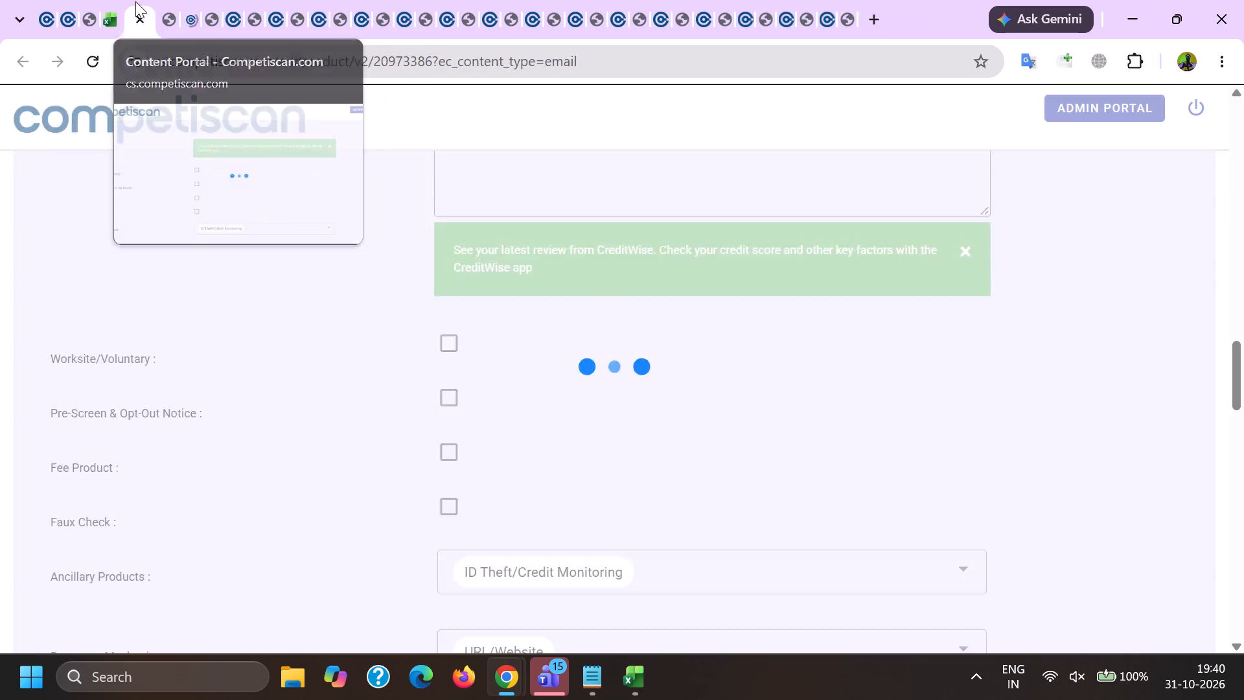
double_click(135, 19)
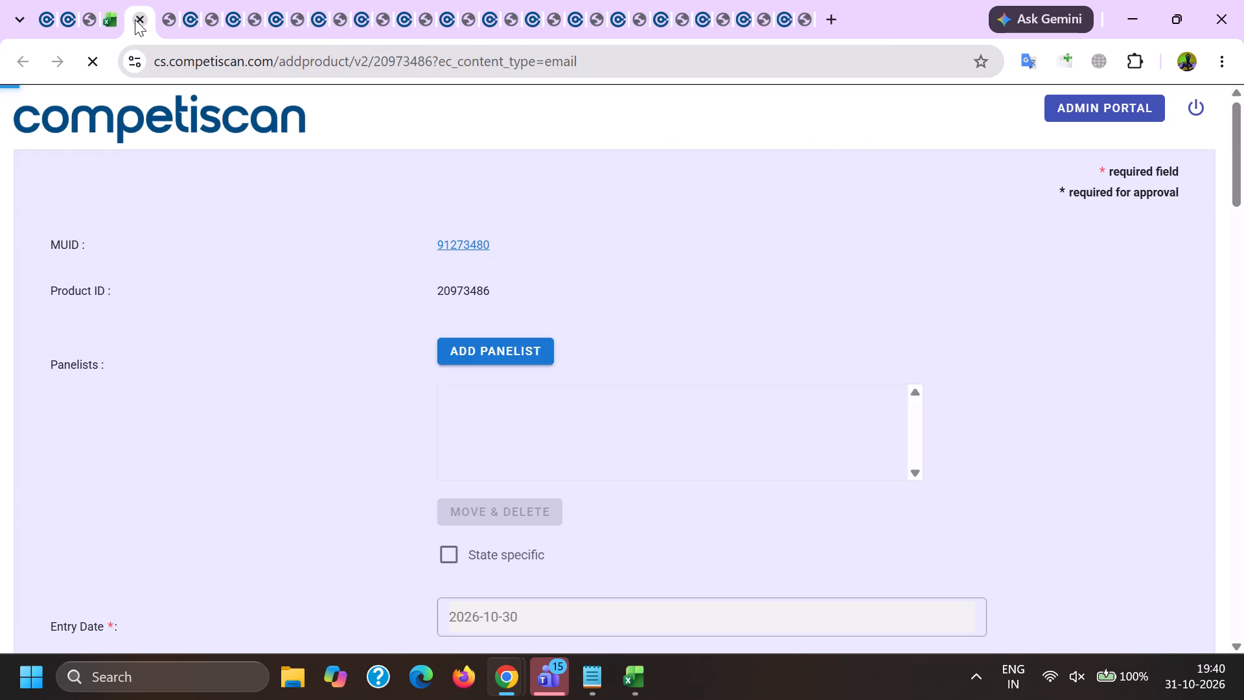
Add Mobile Application to the communication types of product 20973486.
scroll(651, 274, down, 5)
scroll(630, 318, up, 12)
scroll(621, 314, down, 6)
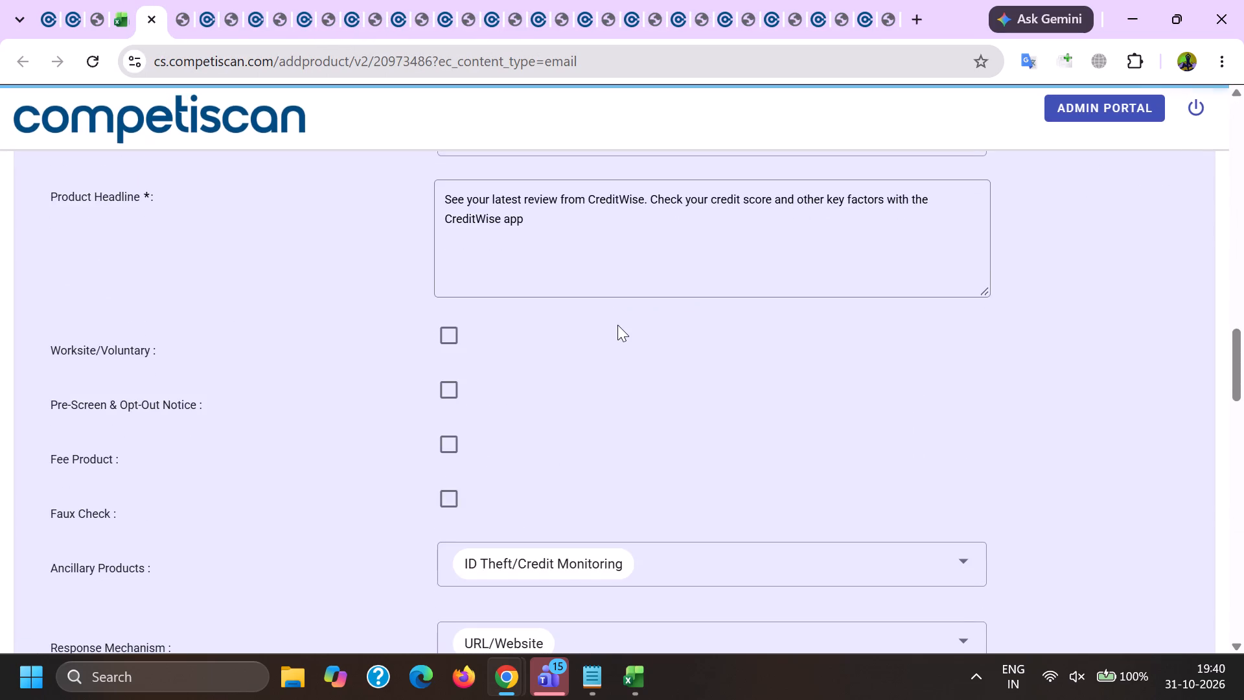
scroll(617, 325, down, 7)
click(701, 264)
scroll(638, 352, down, 7)
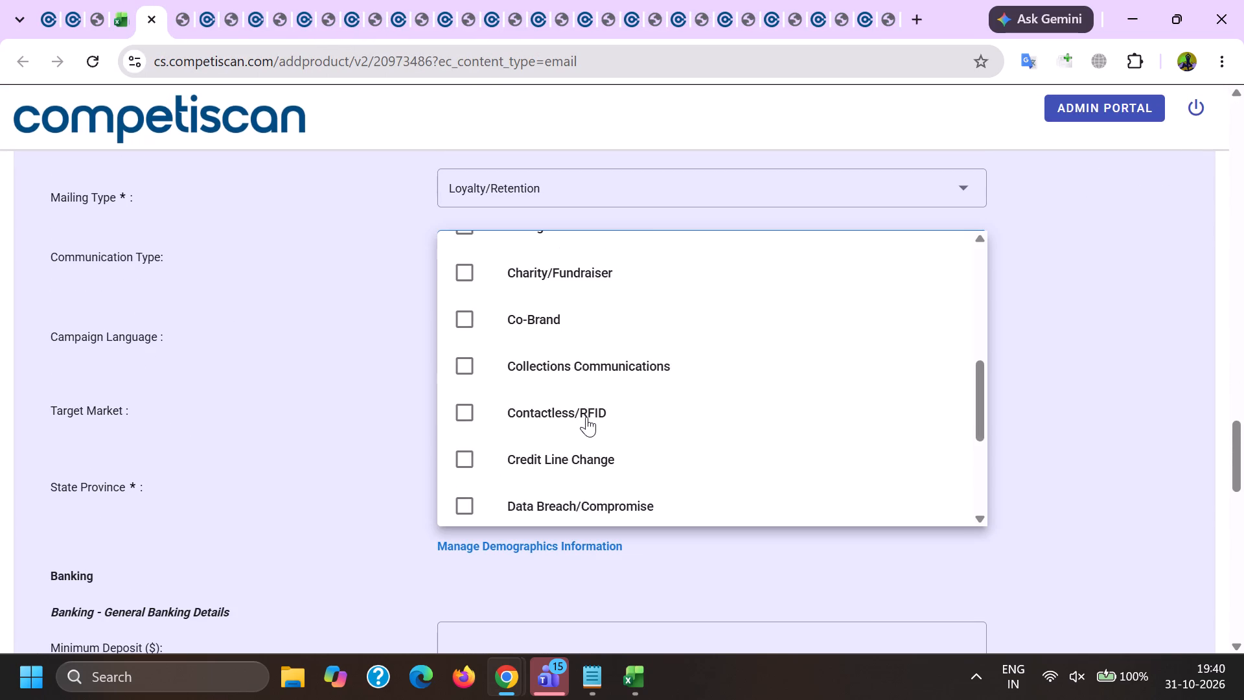
scroll(578, 415, down, 5)
click(536, 292)
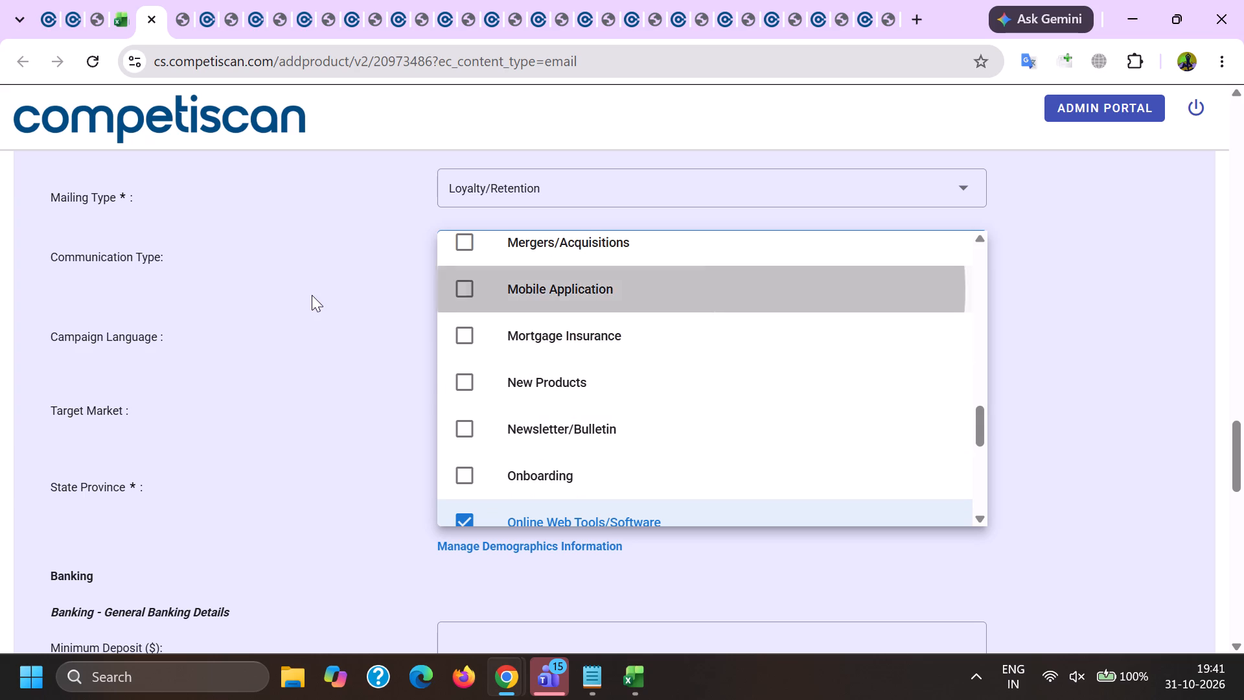
click(312, 295)
Submit product 20973486 as Approved.
key(End)
scroll(466, 463, down, 6)
click(487, 630)
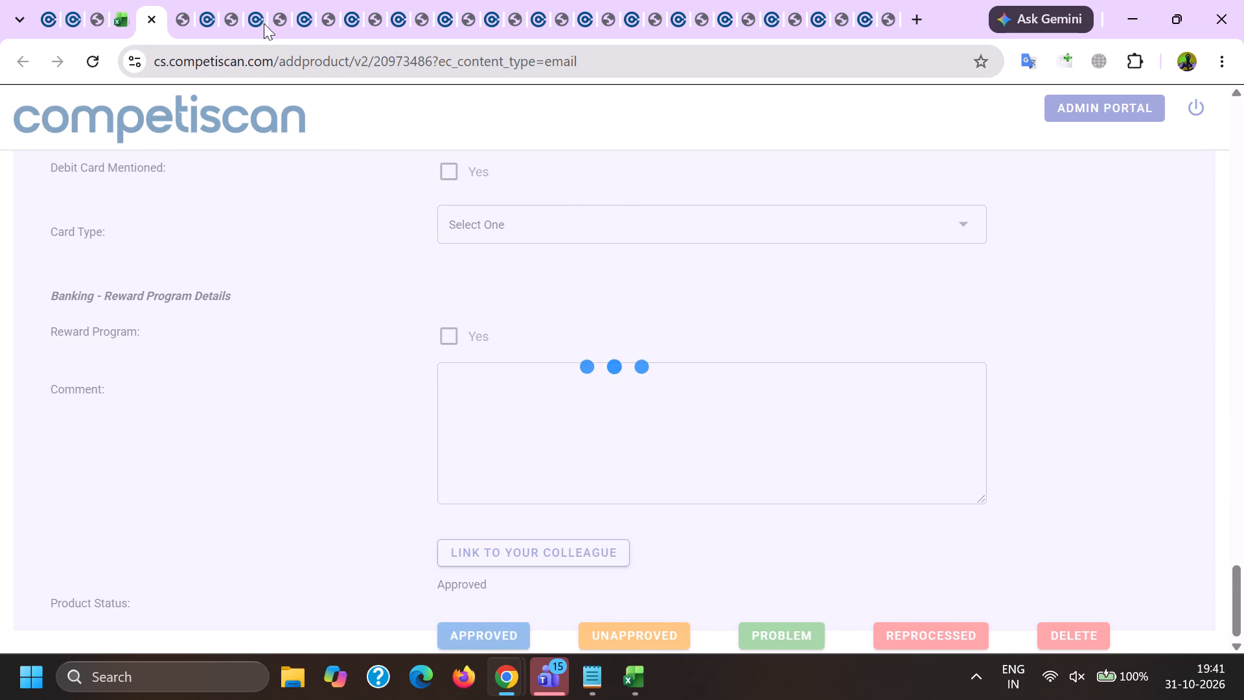
Check product 20973985's headline and mortgage details against its Chase PDF, and close both.
click(235, 0)
click(196, 0)
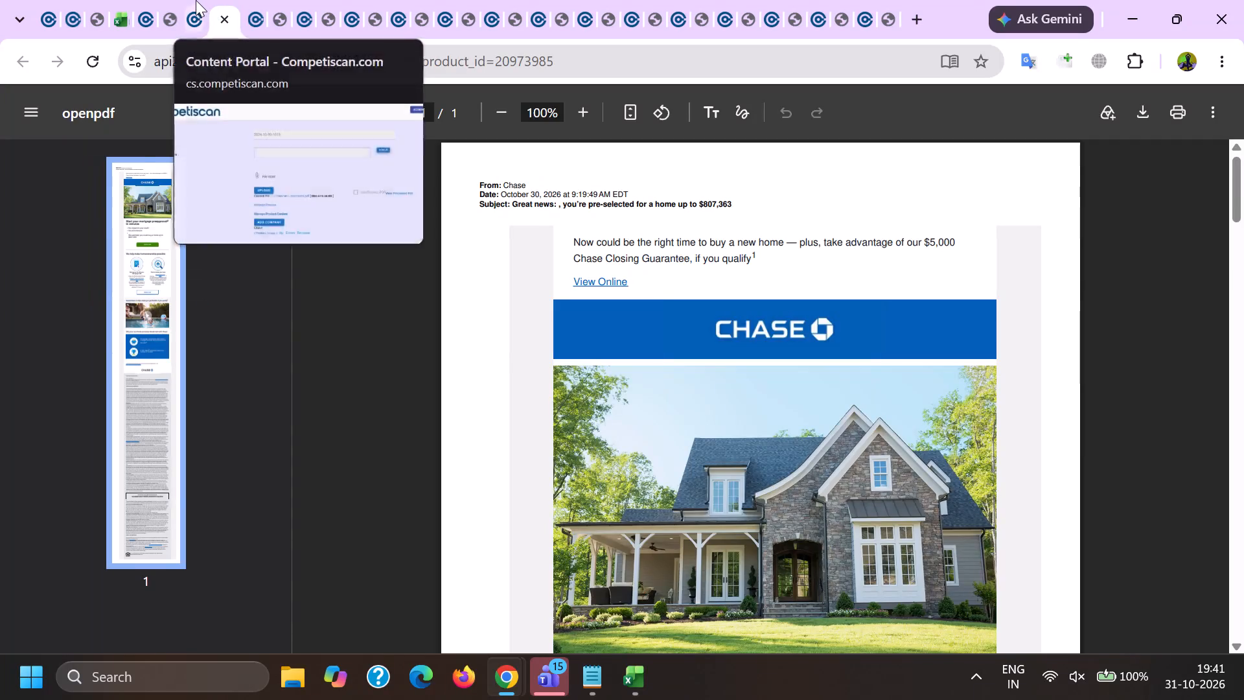
scroll(555, 281, down, 8)
scroll(582, 343, down, 3)
drag(836, 554, 833, 553)
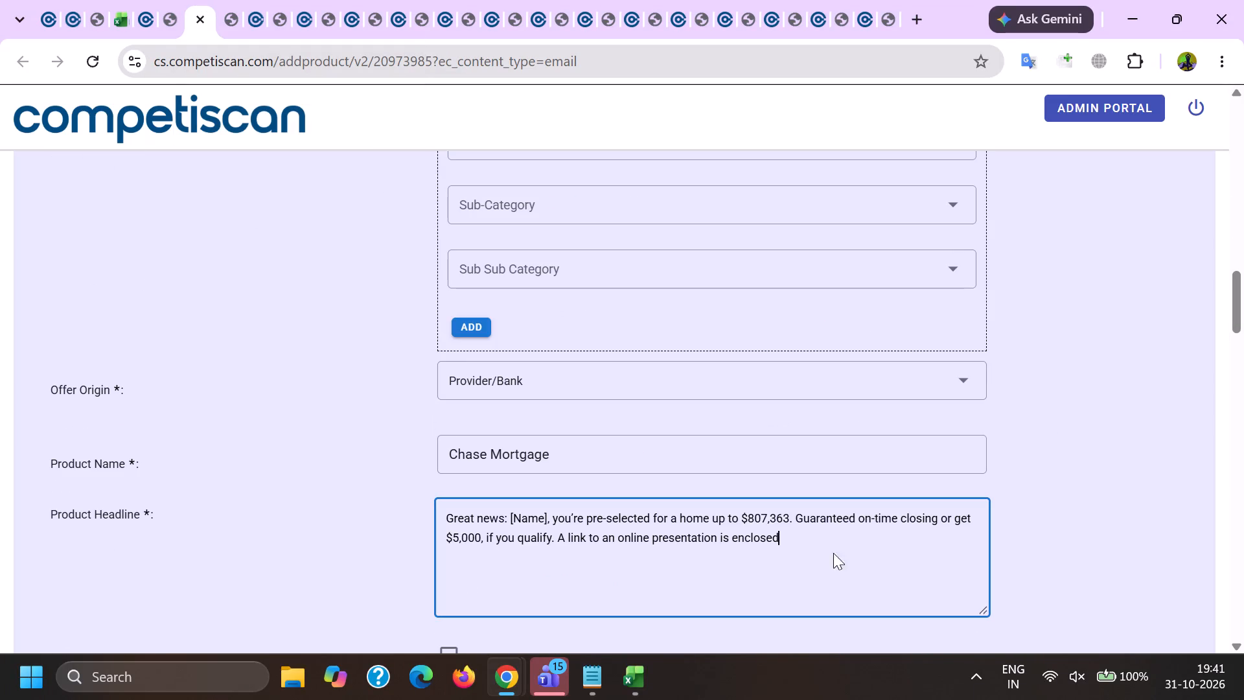
drag(833, 553, 128, 436)
scroll(262, 429, down, 20)
scroll(262, 429, down, 5)
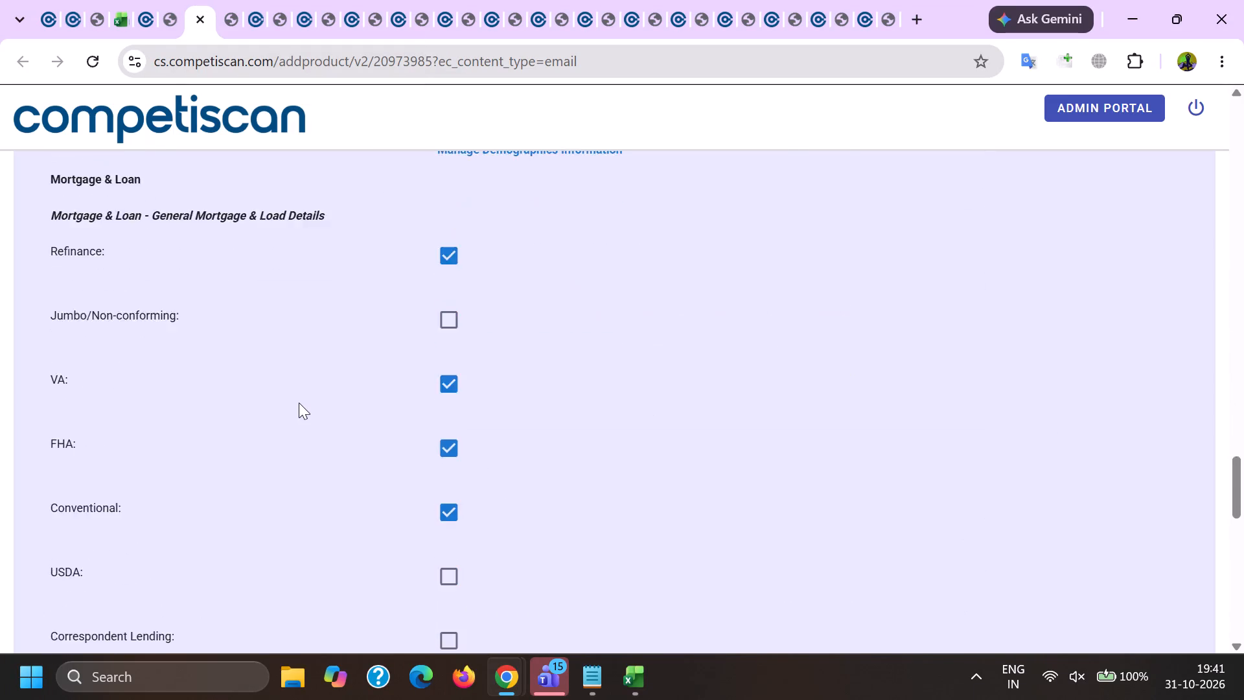
scroll(299, 402, down, 4)
click(200, 17)
click(200, 17)
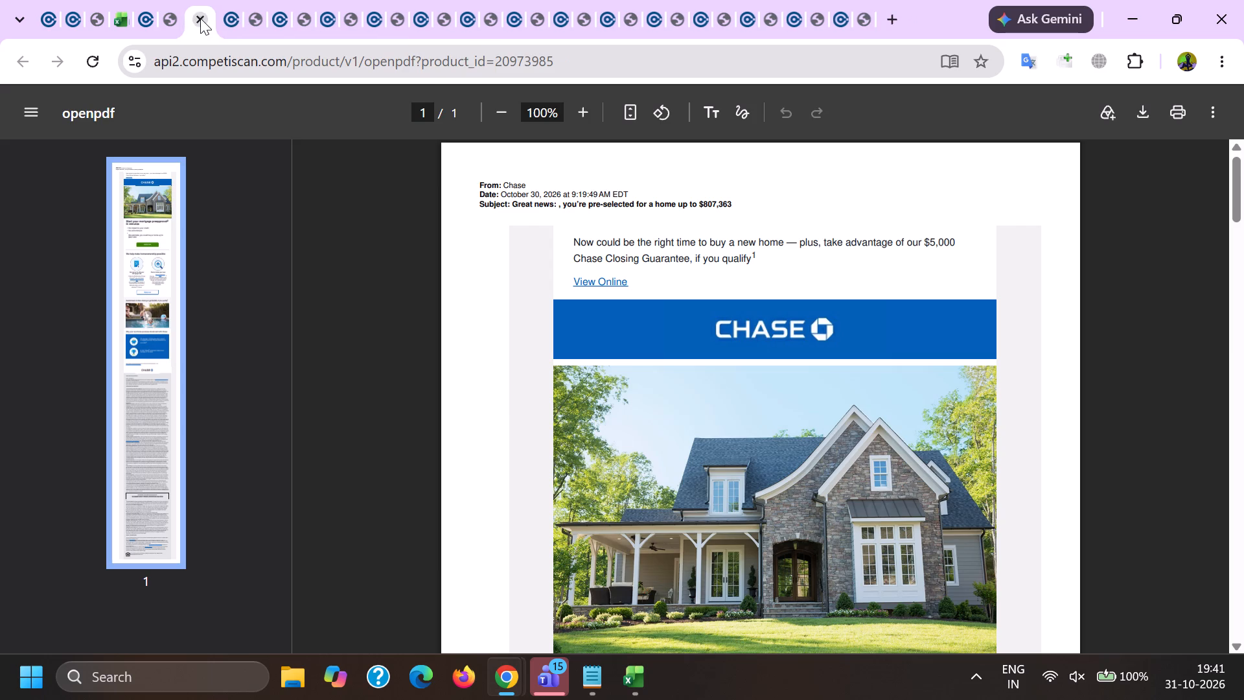
Check product 20974121's headline, categories and loan pricing details against its Chase home equity PDF, and close both.
click(225, 0)
drag(1235, 204, 1243, 699)
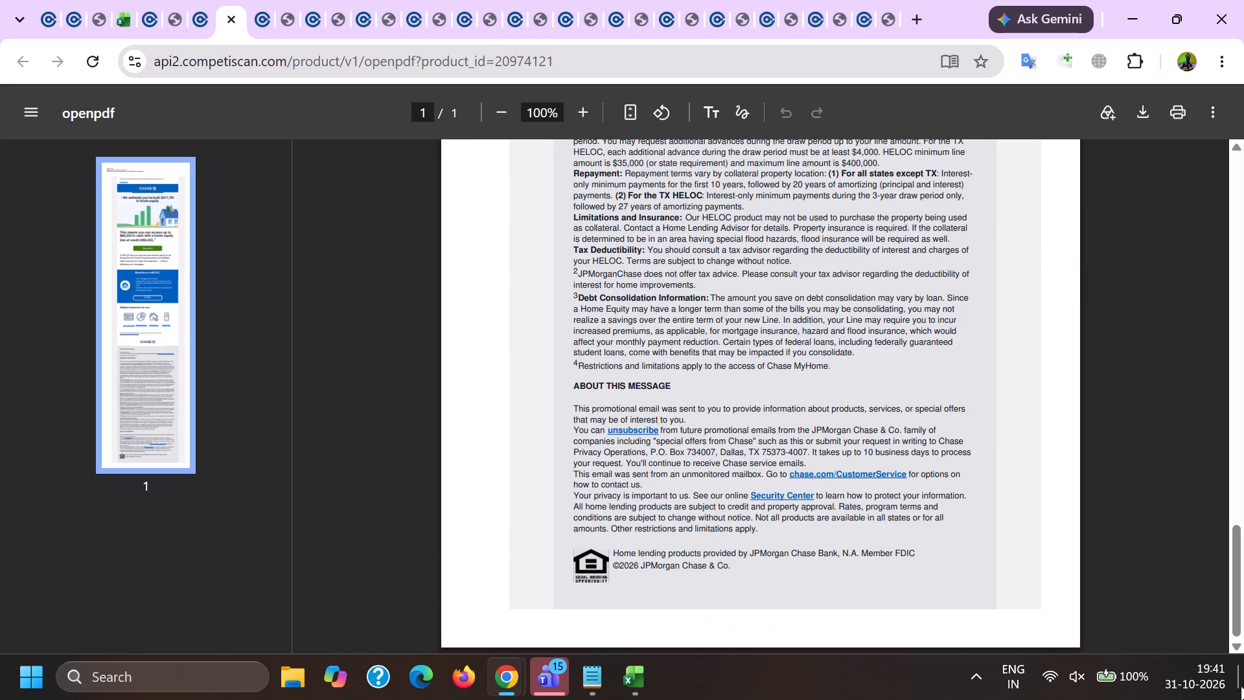
click(192, 0)
scroll(612, 318, down, 6)
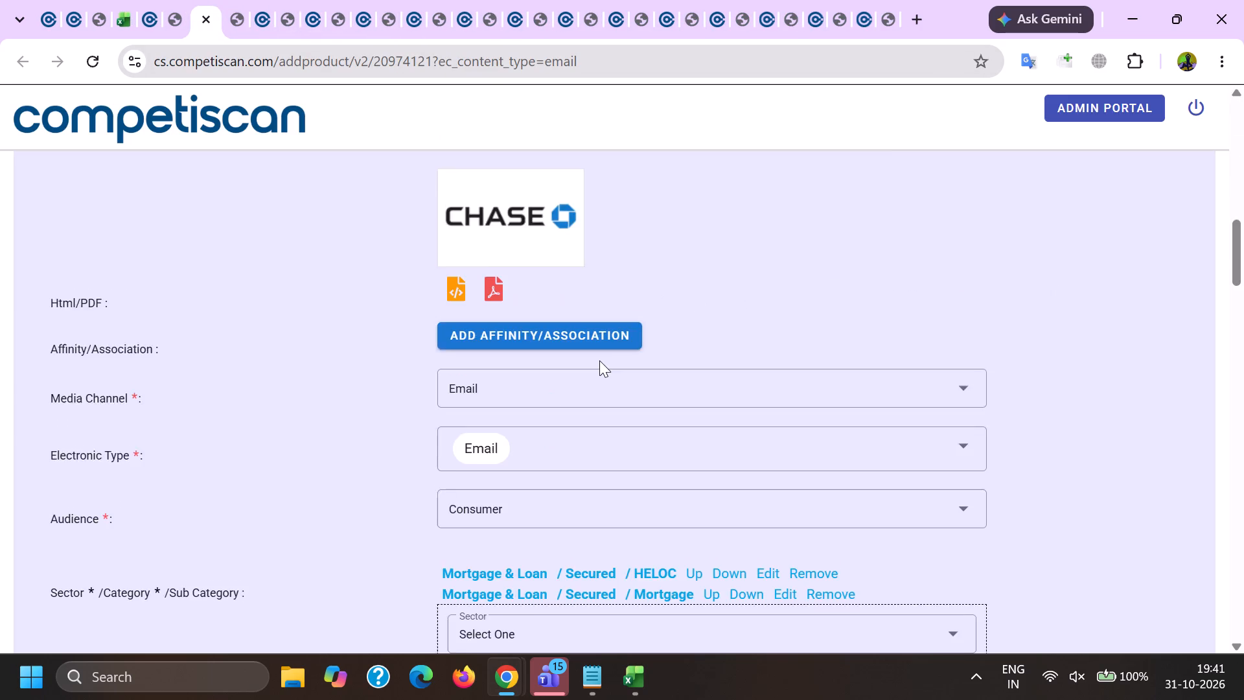
scroll(599, 360, down, 2)
scroll(665, 408, down, 3)
drag(712, 450, 1, 230)
scroll(305, 355, down, 5)
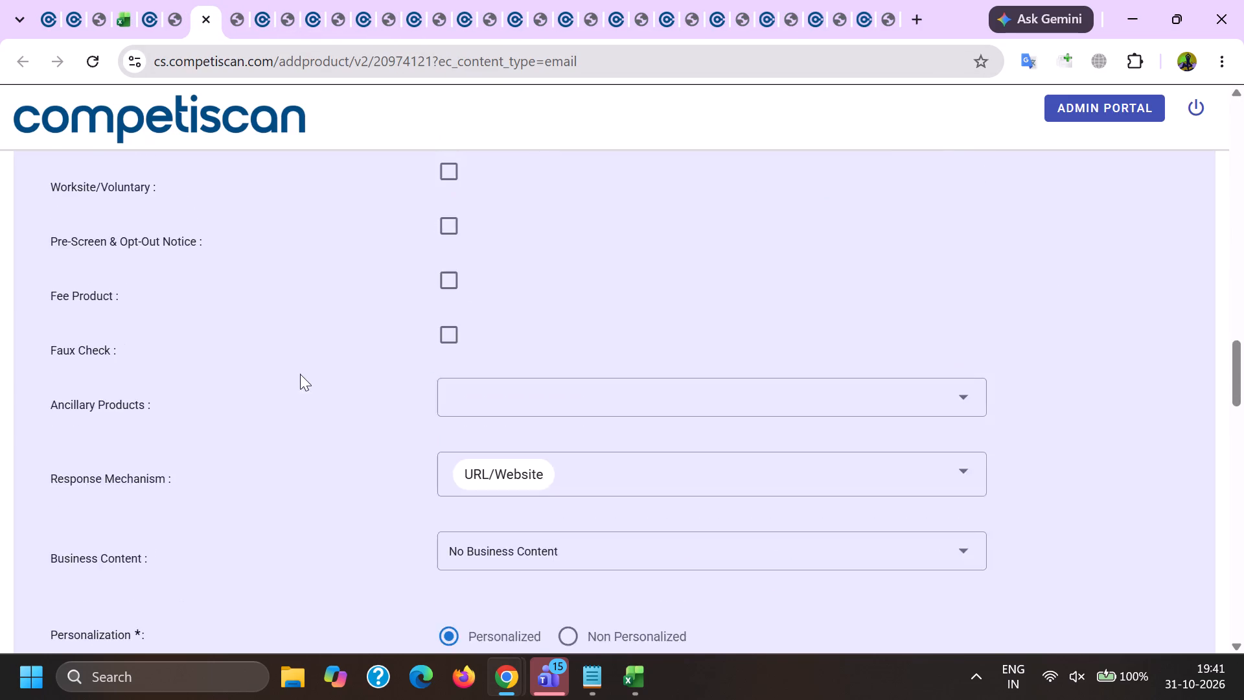
scroll(300, 374, down, 13)
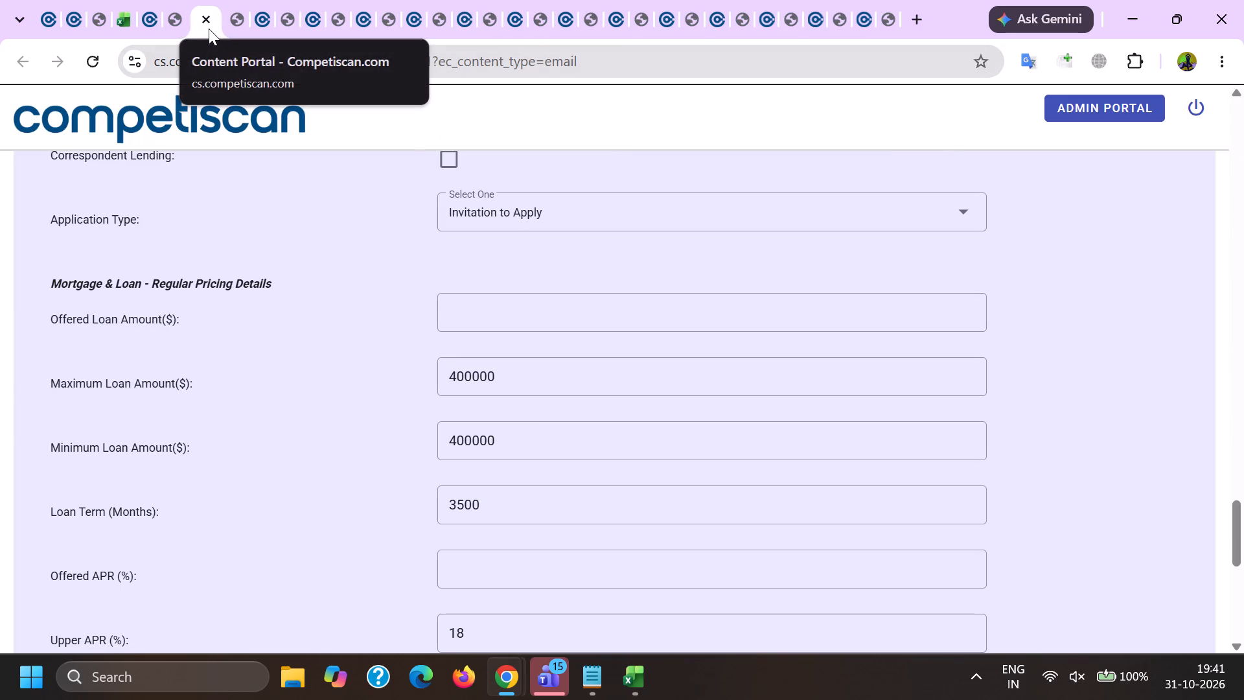
scroll(254, 122, up, 3)
double_click(211, 16)
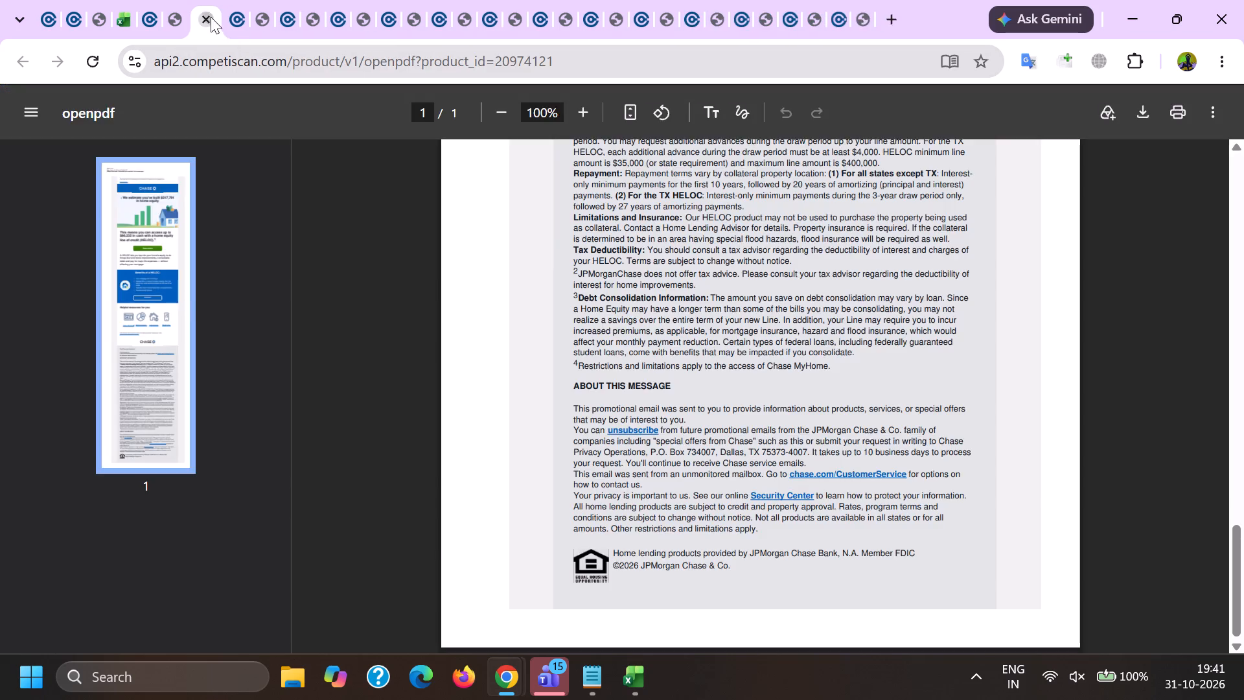
Check product 20974394's headline, sign-on incentive and payment card details against its Pottery Barn Teen PDF, and close both.
click(223, 0)
click(238, 0)
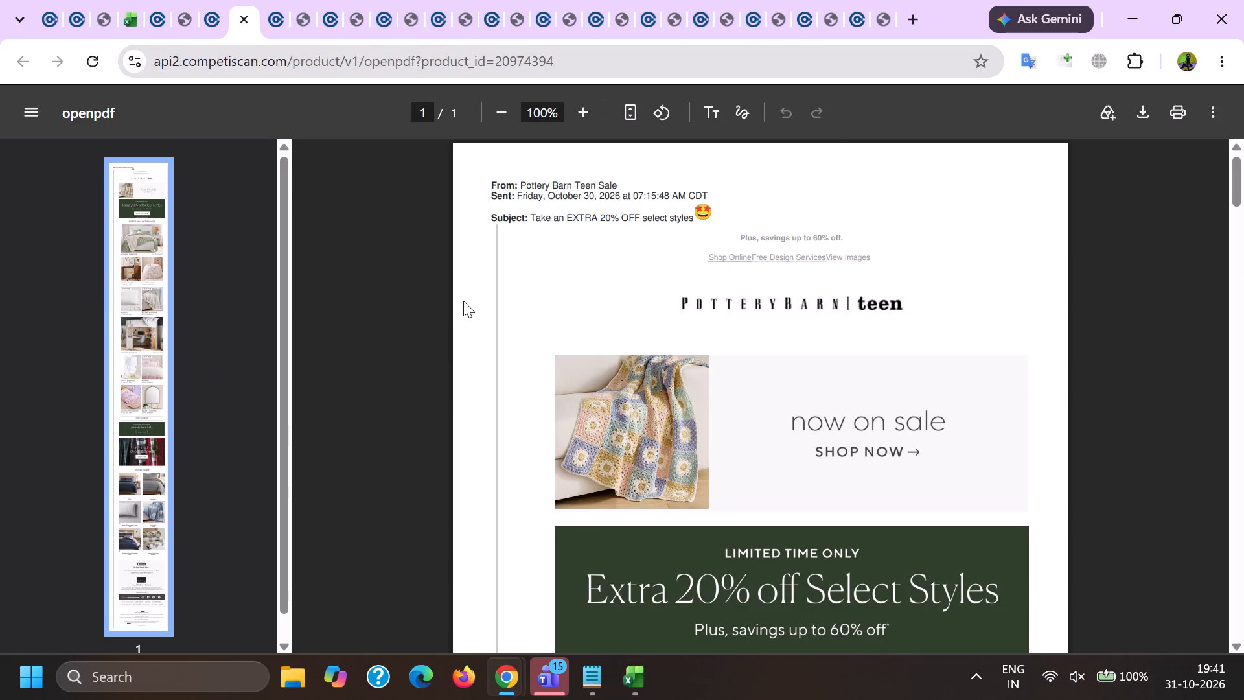
drag(1243, 187, 1243, 696)
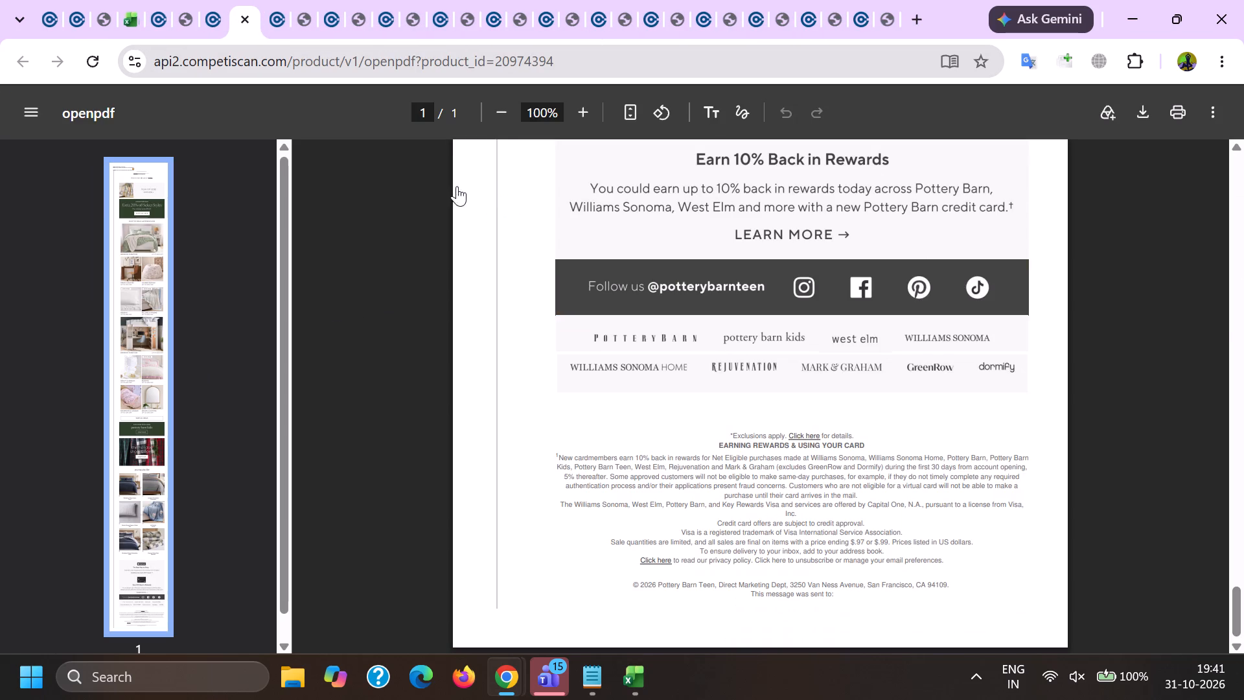
click(218, 0)
scroll(619, 291, down, 6)
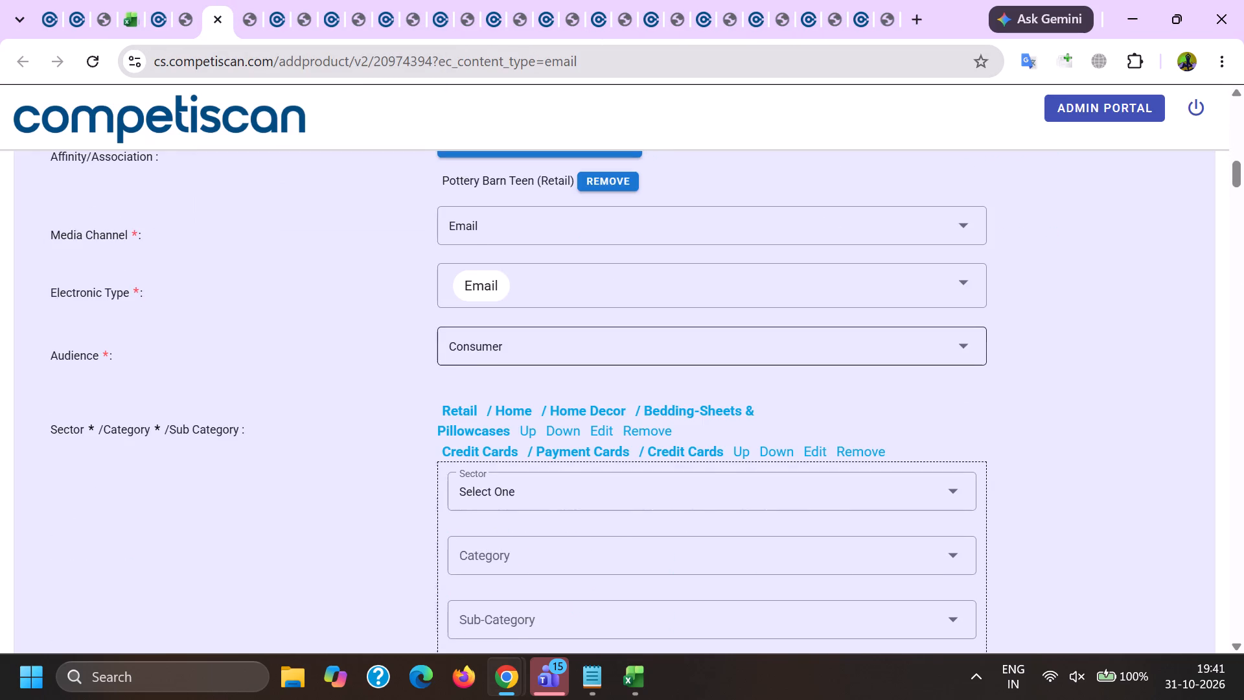
scroll(640, 332, down, 4)
drag(833, 546, 191, 468)
scroll(494, 381, down, 8)
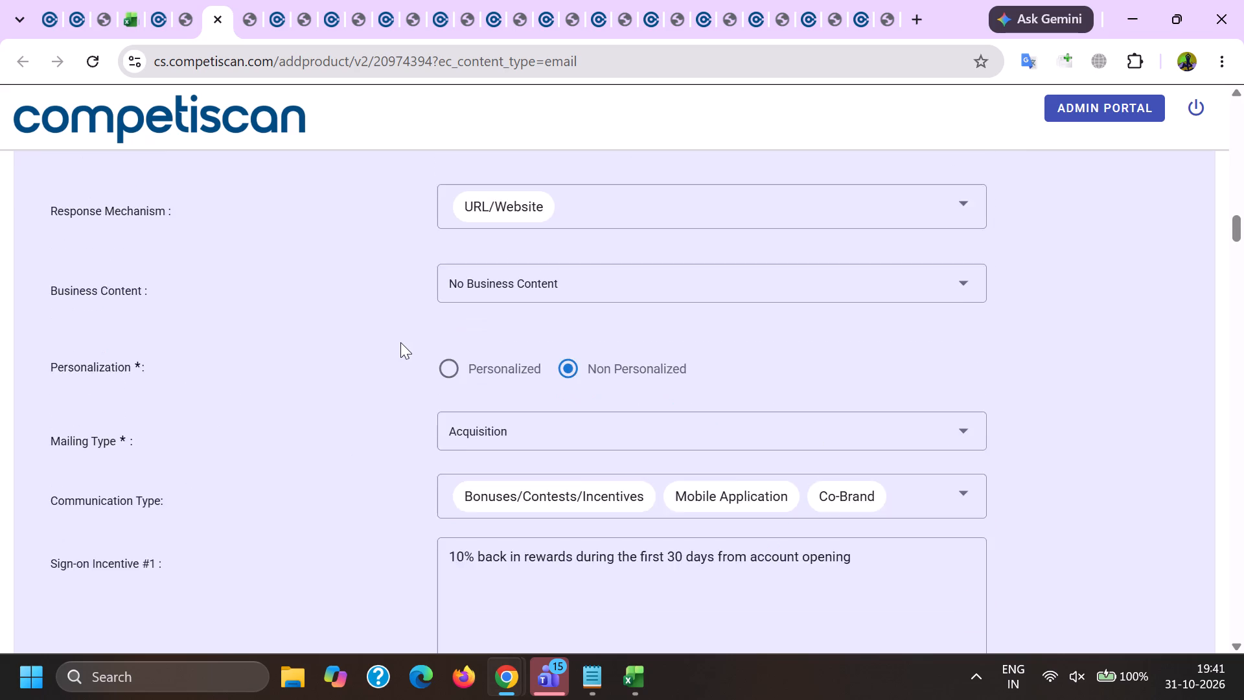
scroll(400, 342, down, 20)
scroll(400, 342, down, 10)
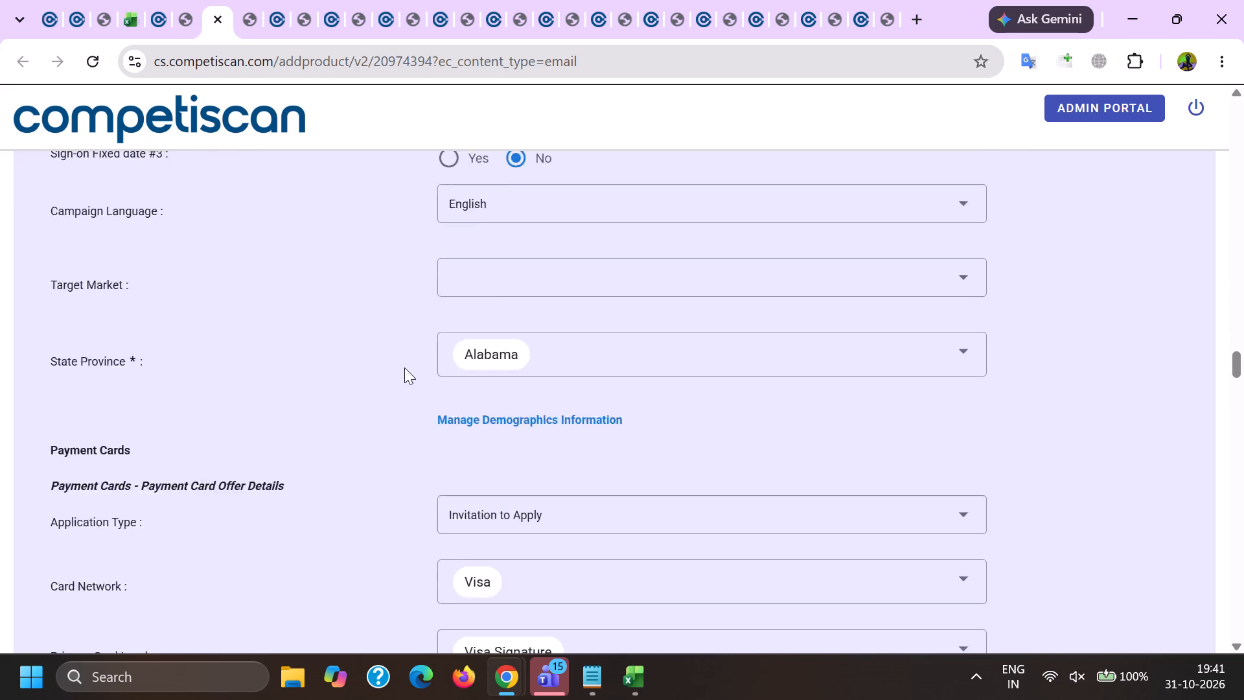
scroll(404, 367, down, 3)
click(373, 399)
key(End)
scroll(373, 399, up, 4)
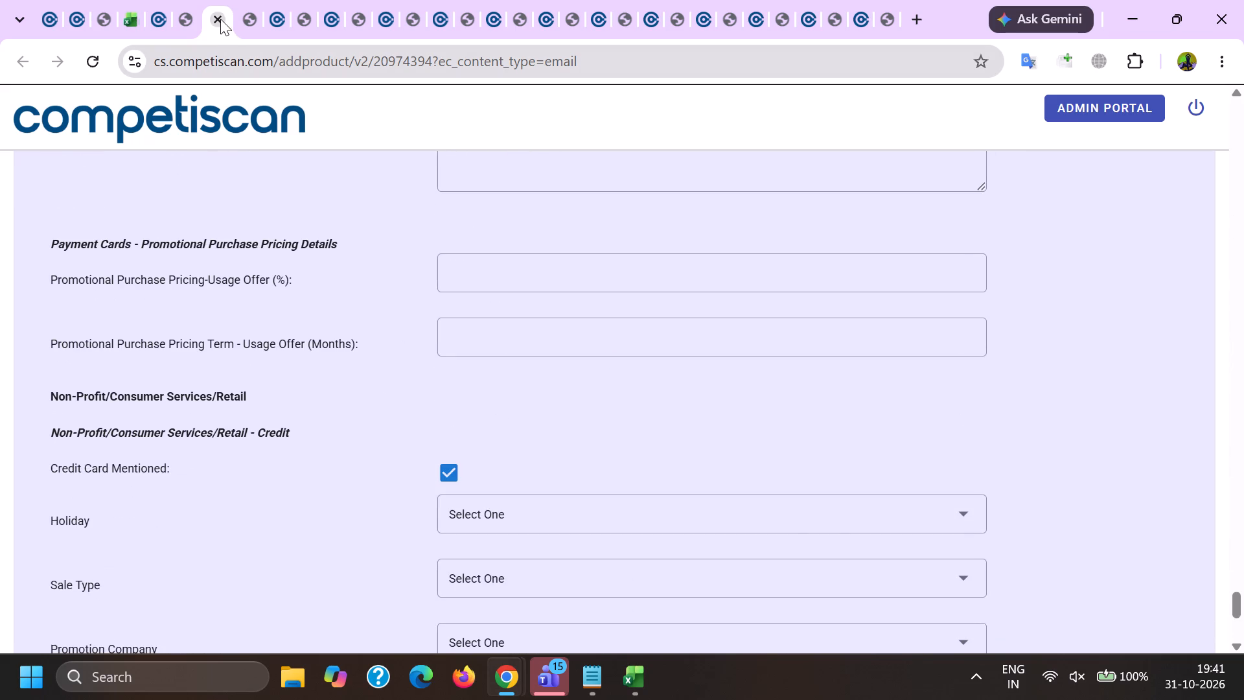
click(220, 17)
click(220, 17)
Check product 20974514's headline, sign-on incentive and payment card details against its Pottery Barn Teen PDF, and close both.
click(255, 0)
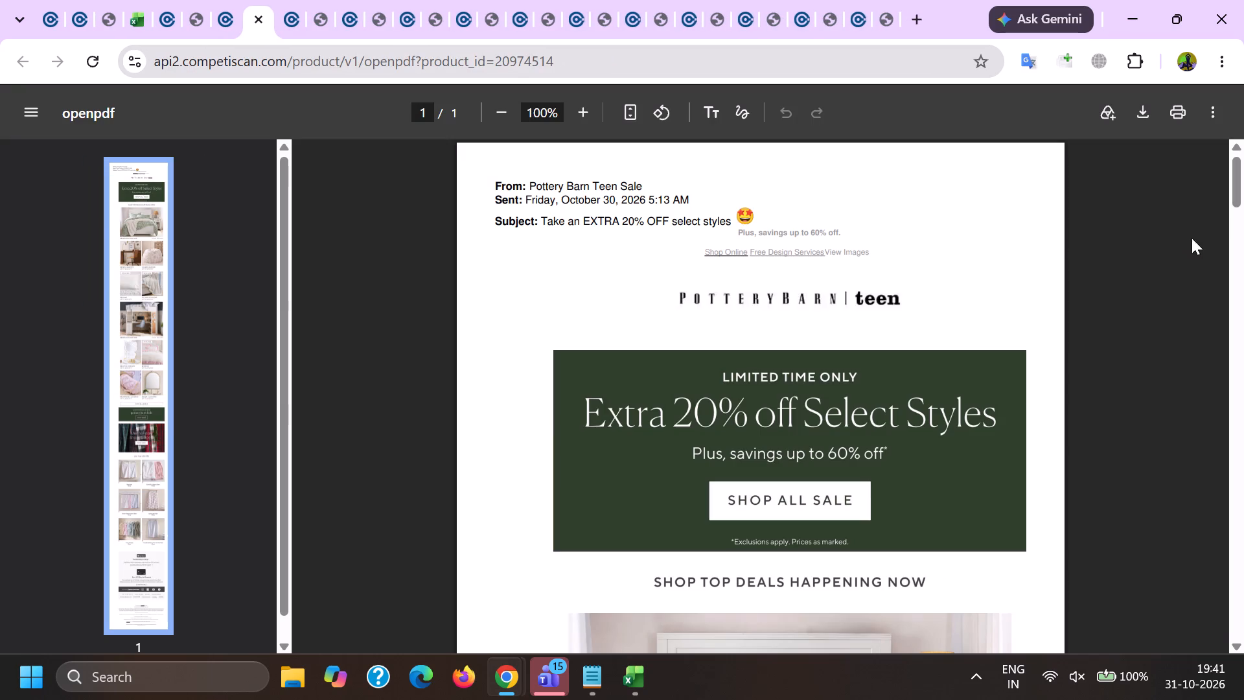
drag(1243, 191, 1243, 699)
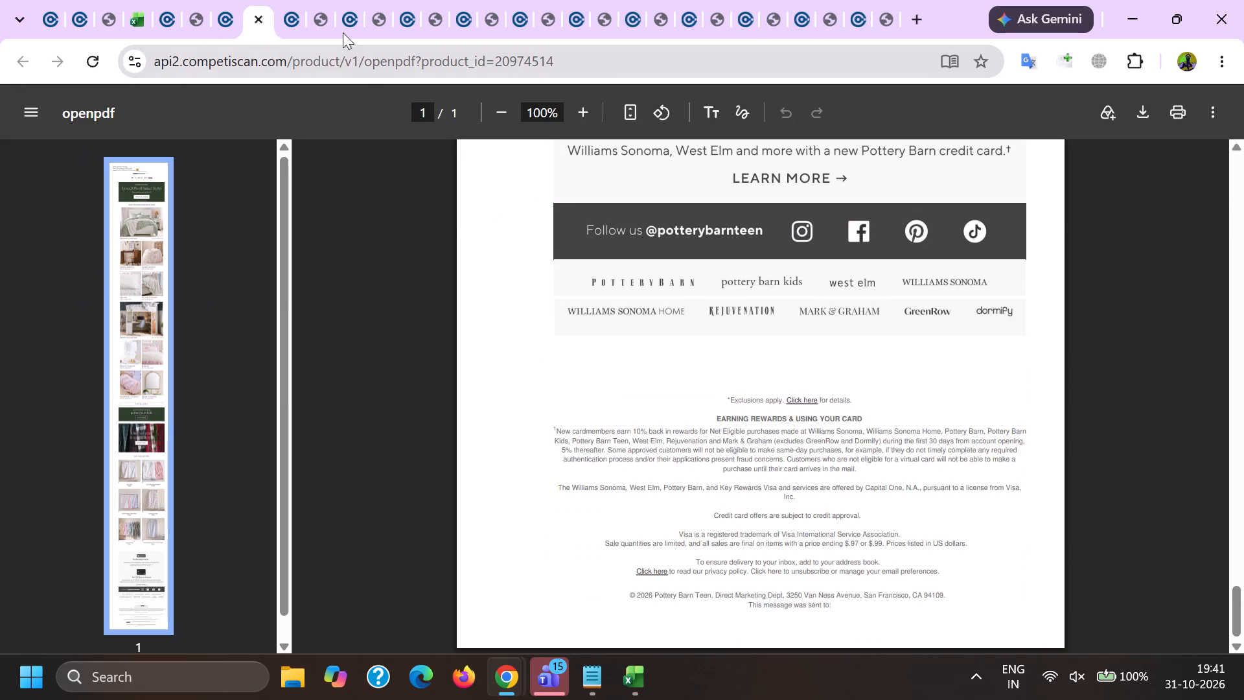
click(229, 0)
scroll(566, 274, down, 7)
scroll(663, 373, down, 4)
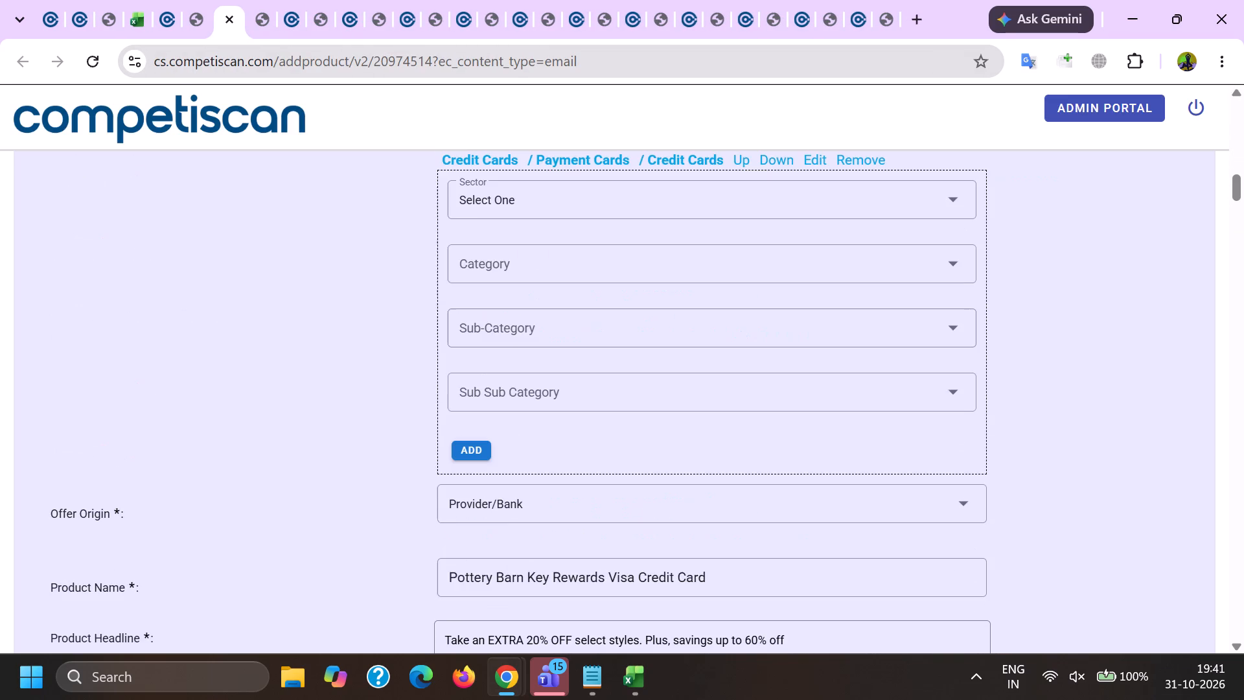
scroll(746, 355, down, 4)
drag(901, 303, 85, 251)
scroll(234, 299, down, 8)
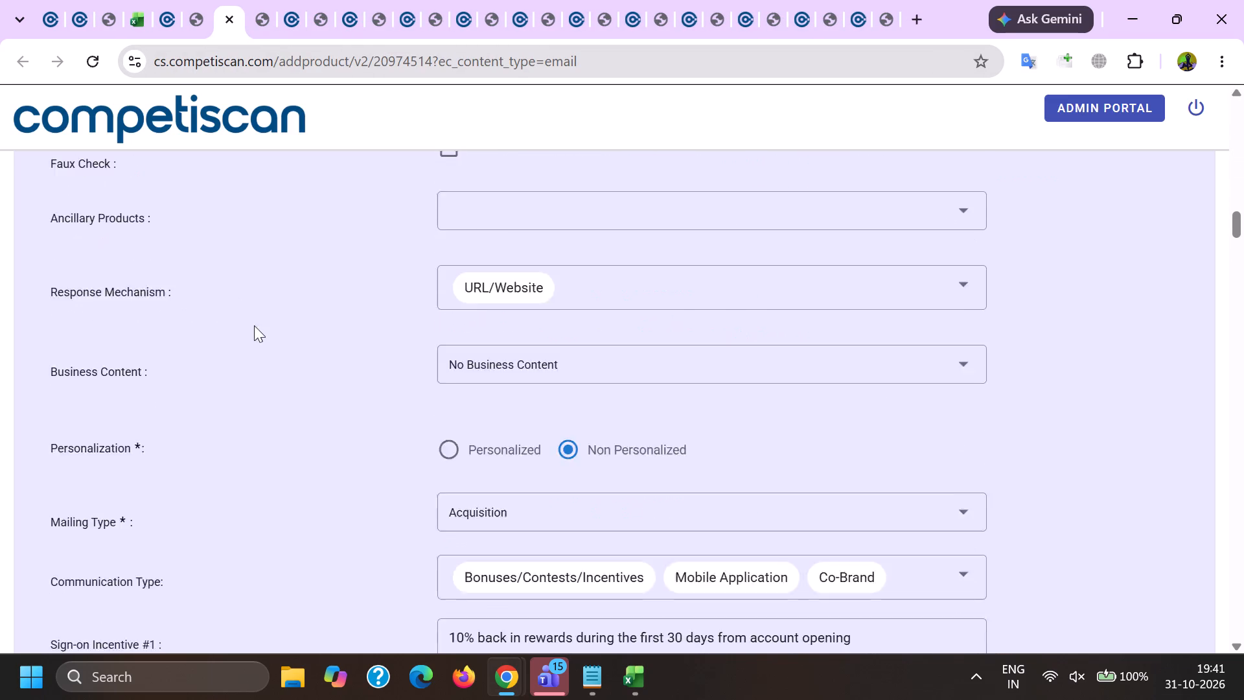
scroll(254, 325, down, 20)
scroll(254, 325, down, 10)
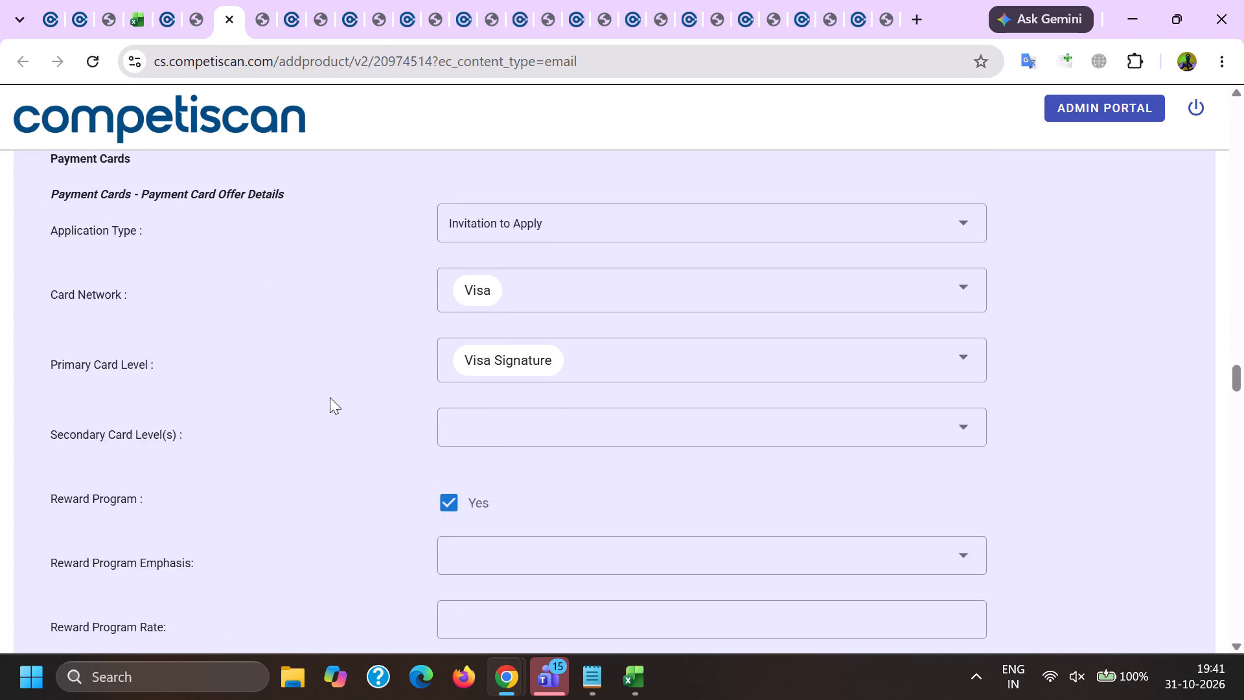
click(329, 395)
key(End)
scroll(328, 395, up, 5)
double_click(231, 17)
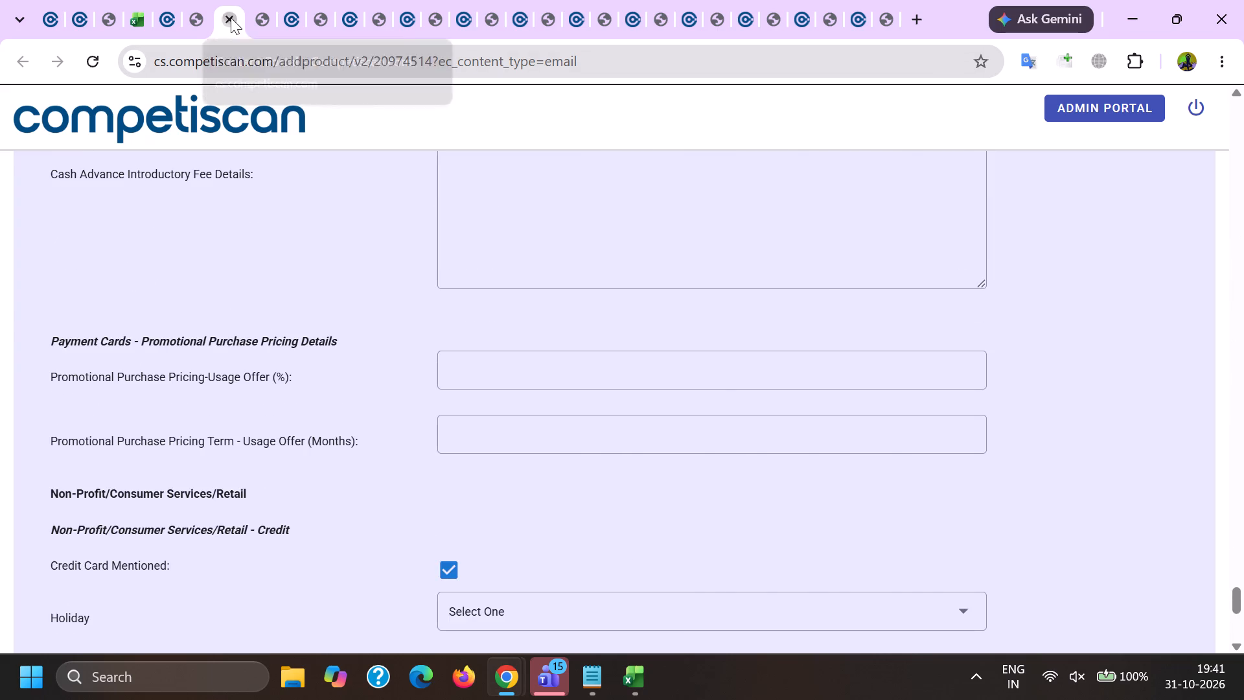
Check product 20974677's headline, communication type and incentive fields against its Pottery Barn Teen PDF.
click(270, 0)
drag(1243, 189, 1243, 697)
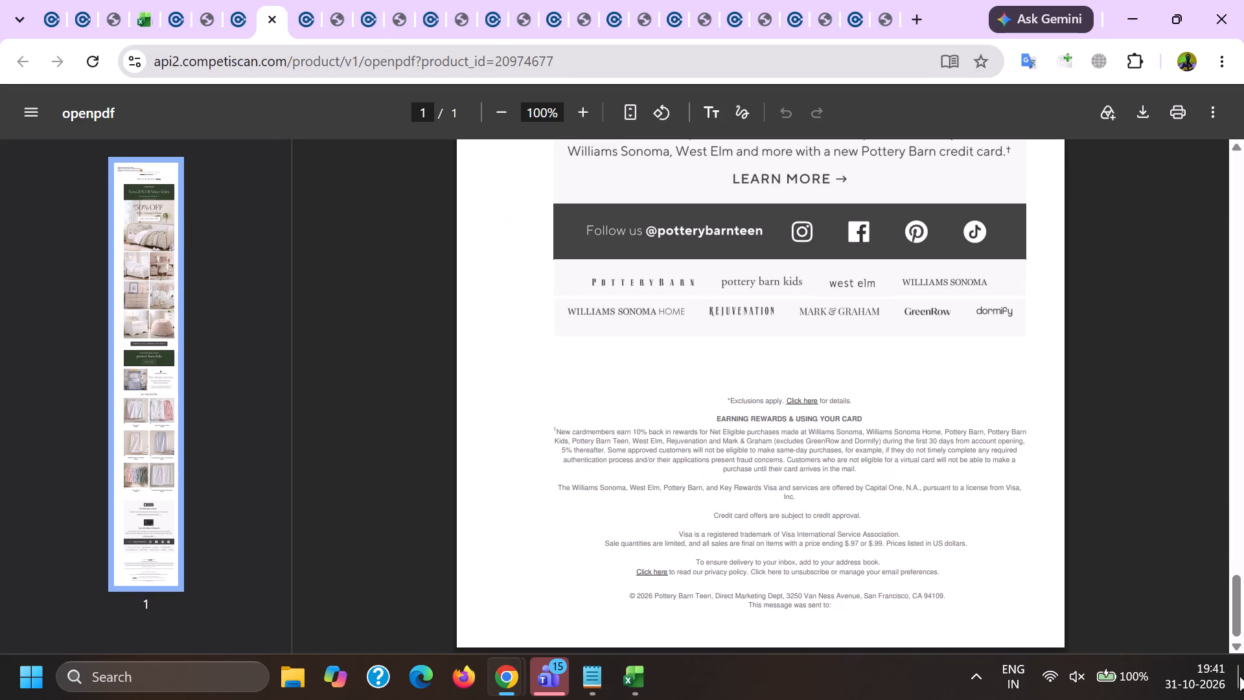
click(242, 0)
scroll(646, 281, down, 8)
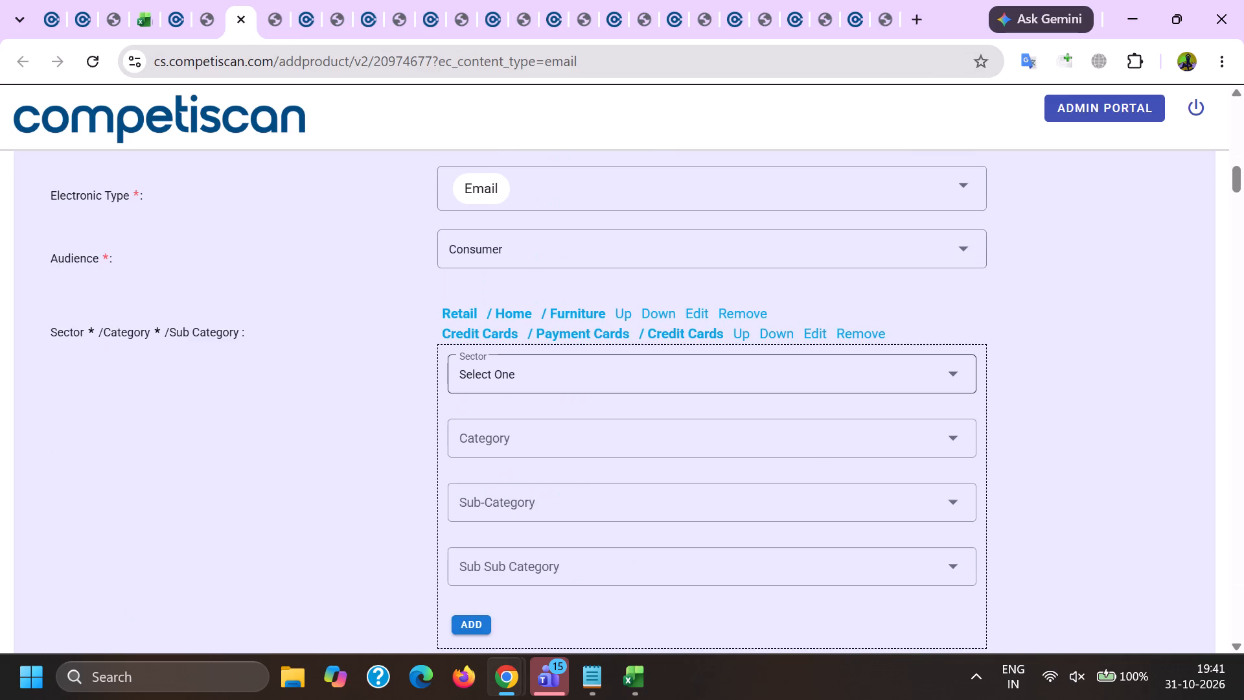
scroll(767, 358, down, 4)
drag(928, 434, 35, 356)
scroll(162, 369, down, 10)
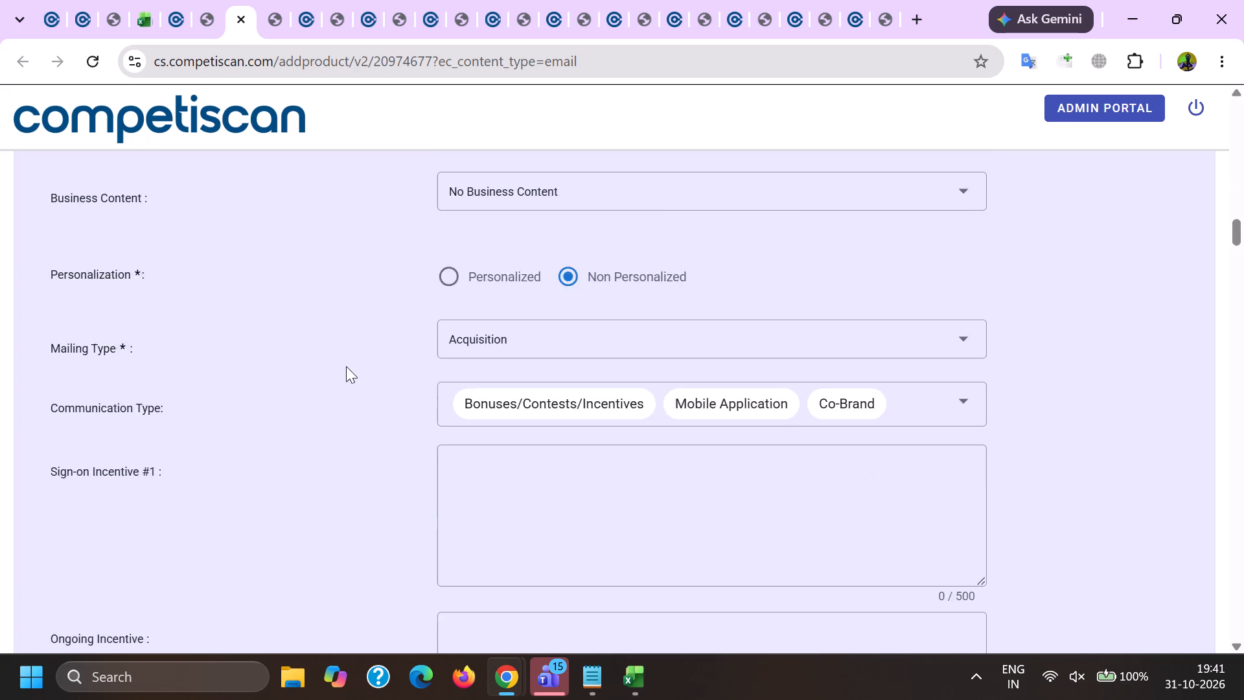
scroll(346, 366, down, 5)
scroll(400, 391, up, 5)
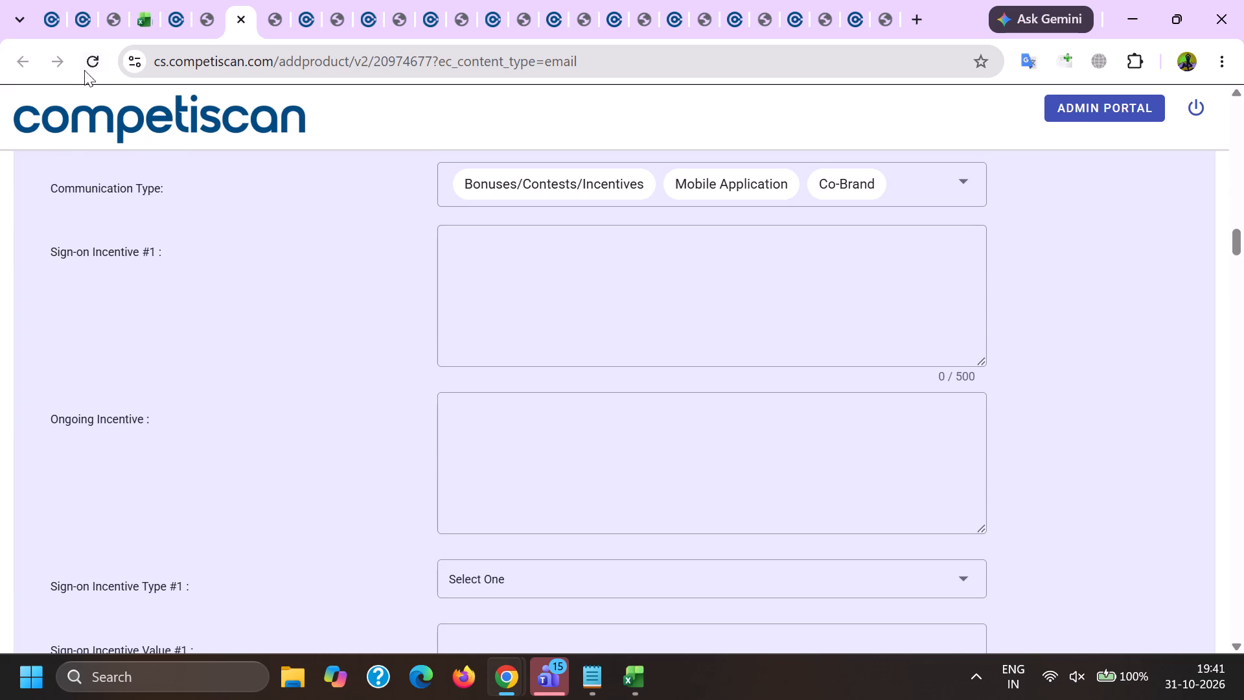
Copy Sign-on Incentive #1, "10% back in rewards during the first 30 days from account opening", from product 20974887 into product 20974677.
click(310, 0)
scroll(657, 316, down, 12)
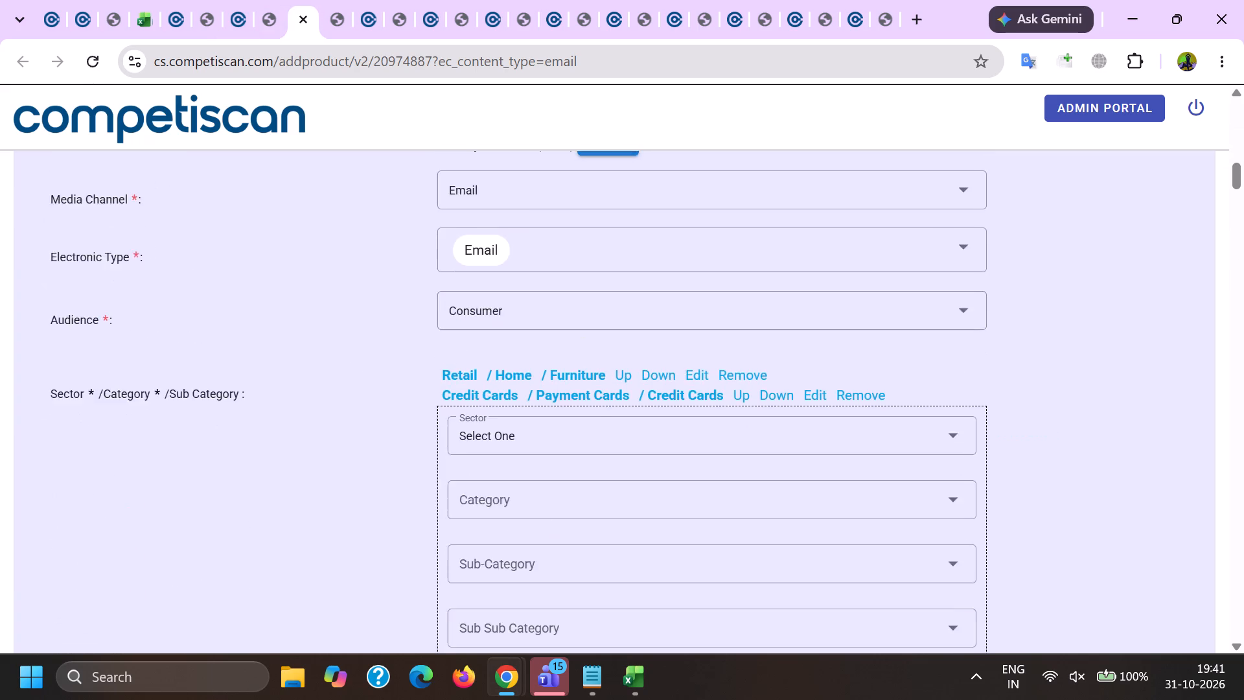
scroll(679, 383, down, 4)
scroll(747, 419, down, 4)
drag(914, 585, 122, 408)
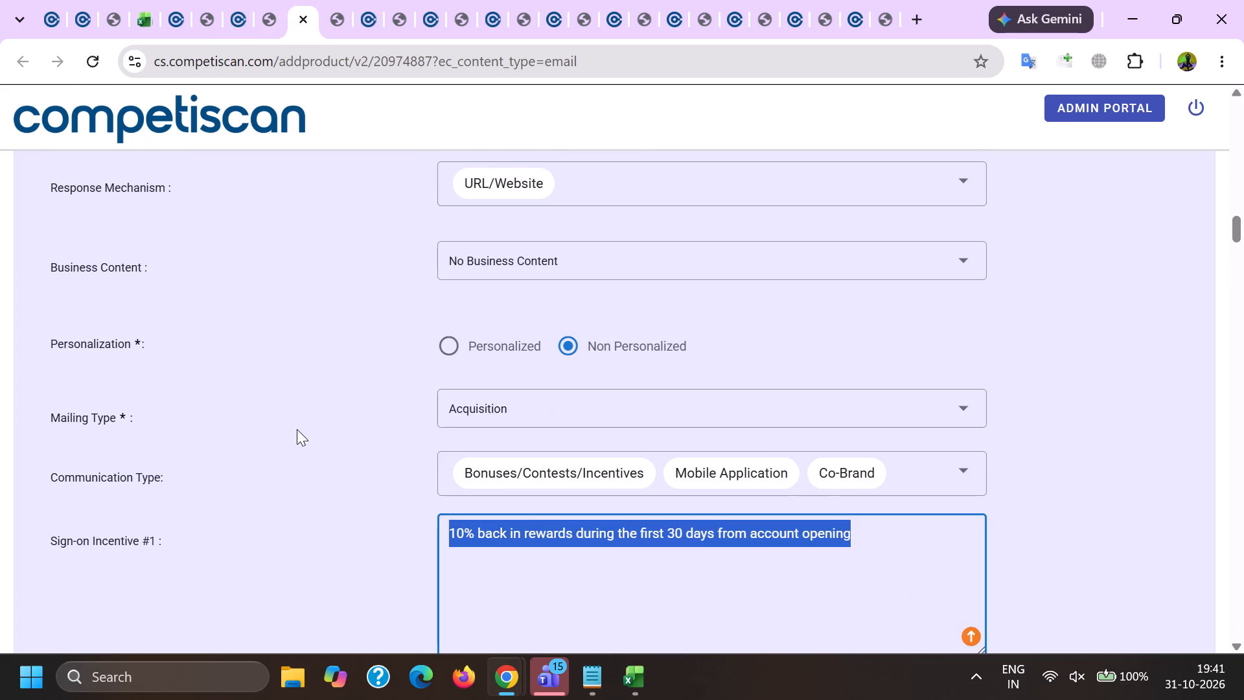
key(ctrl+c)
key(ctrl+c)
click(233, 0)
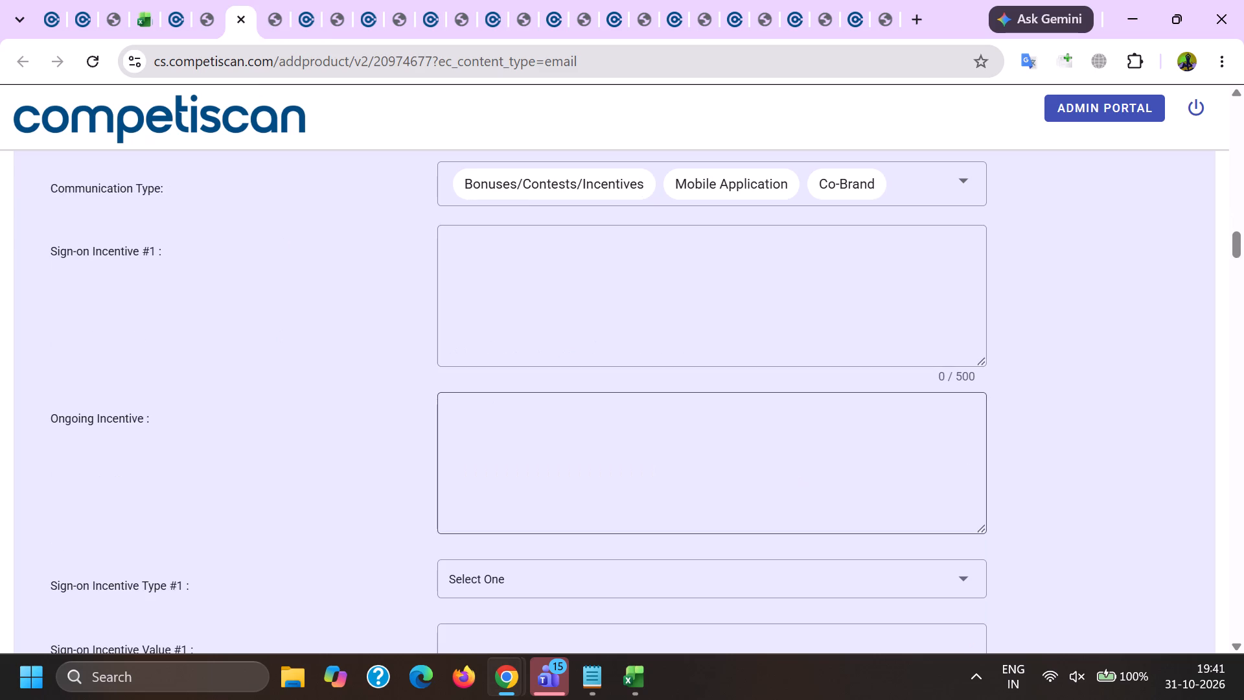
click(542, 327)
key(ctrl+v)
Copy the Ongoing Incentive, "5% back in rewards with the Pottery Barn Key Rewards Visa Credit Card", from product 20974887 into product 20974677.
click(565, 417)
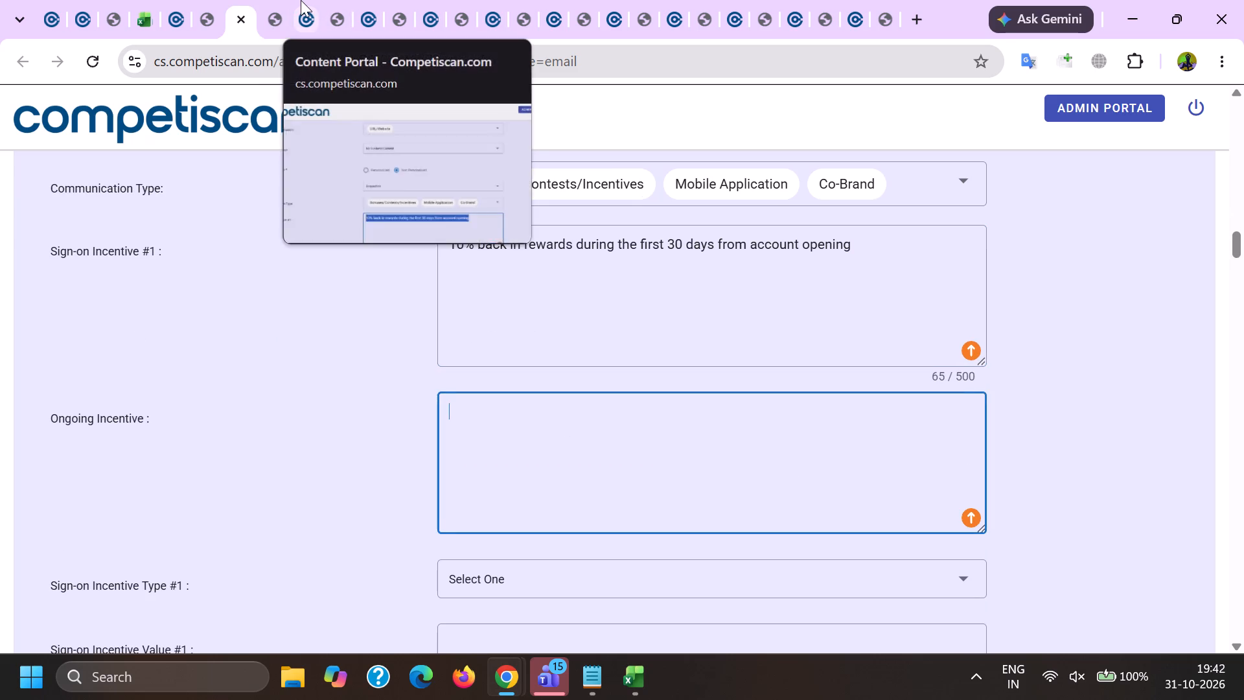
click(301, 0)
scroll(598, 391, down, 3)
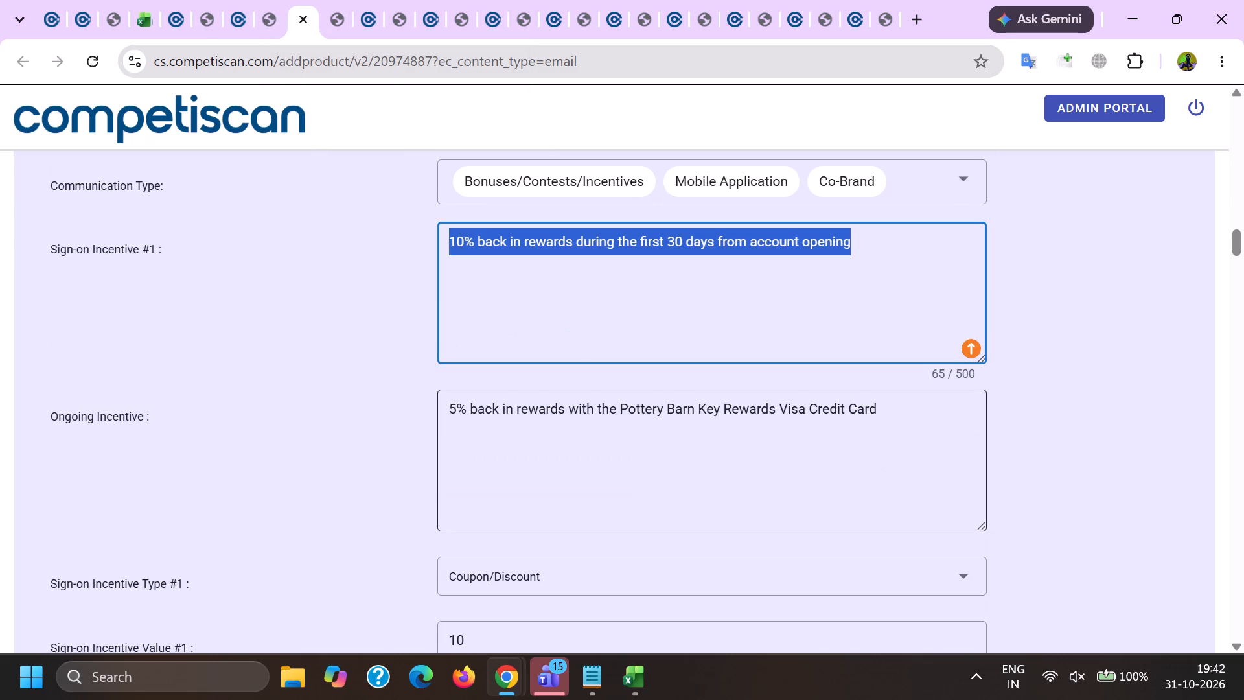
scroll(717, 453, down, 2)
drag(890, 268, 376, 97)
key(ctrl+c)
key(ctrl+c)
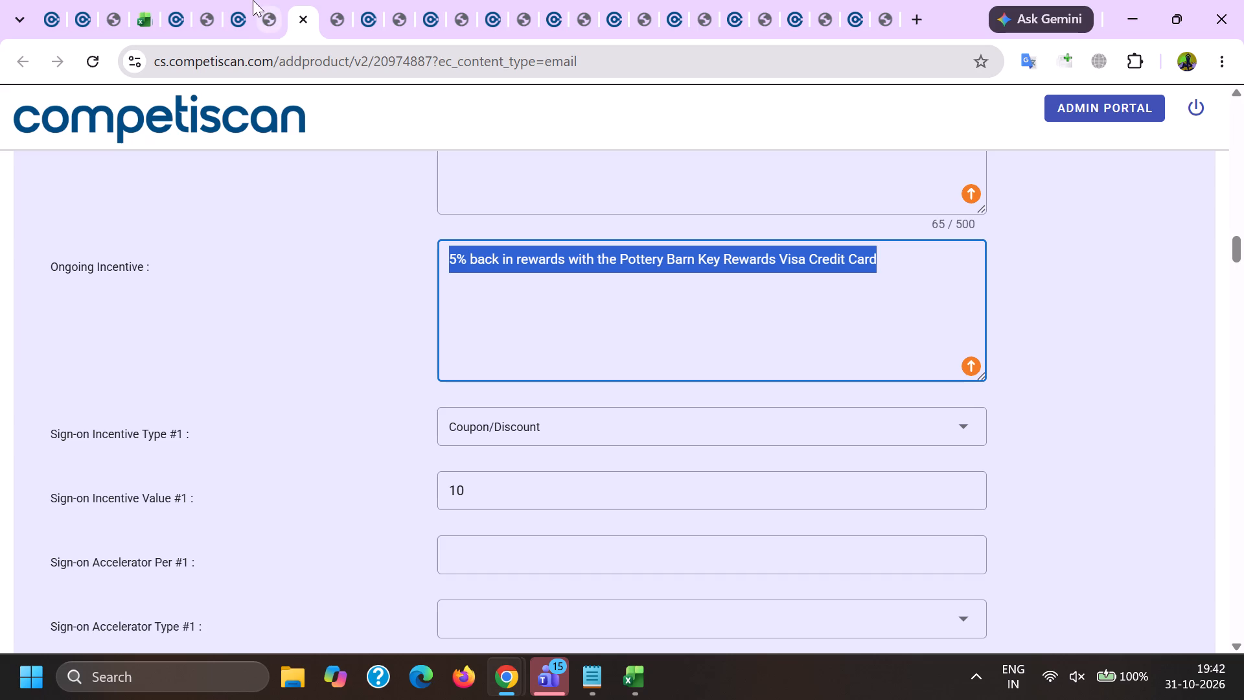
click(233, 0)
click(529, 450)
key(ctrl+v)
Set product 20974677's Sign-on Incentive Type #1 to Coupon/Discount and its Sign-on Incentive Value #1 to 10.00.
scroll(490, 331, down, 3)
click(490, 270)
scroll(498, 367, down, 4)
click(507, 423)
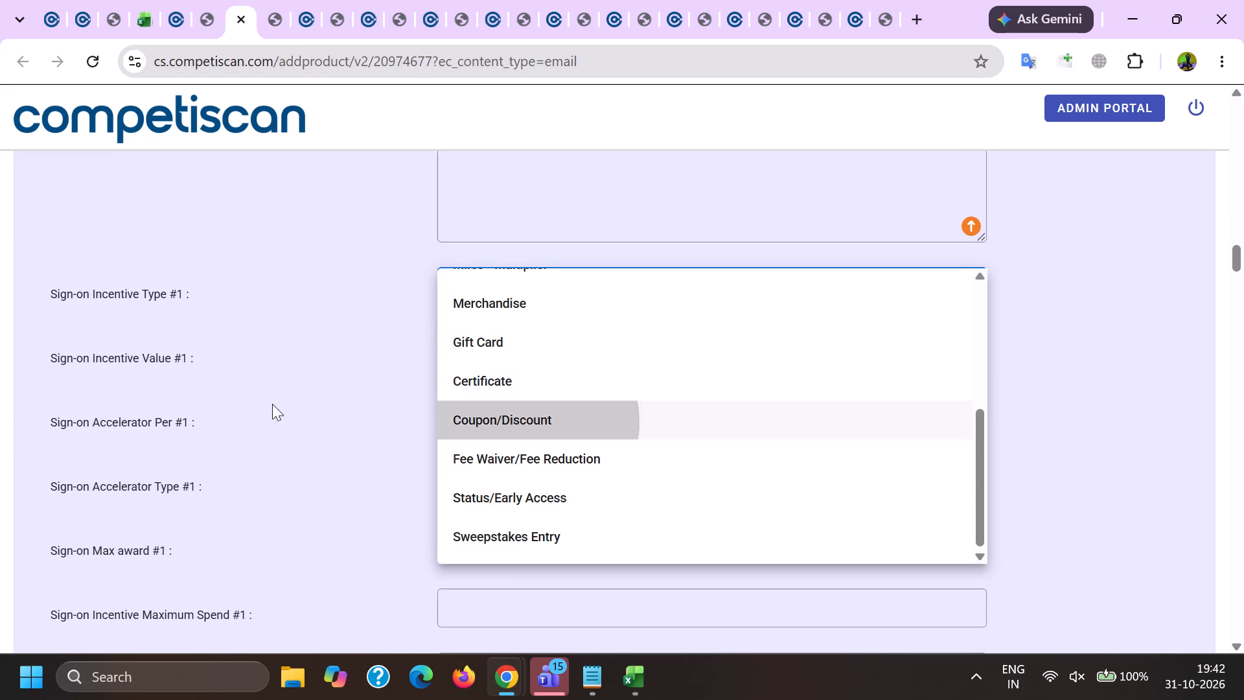
drag(270, 403, 277, 409)
click(502, 353)
key(1)
text(0.3)
text(00)
key(BackSpace)
key(BackSpace)
key(BackSpace)
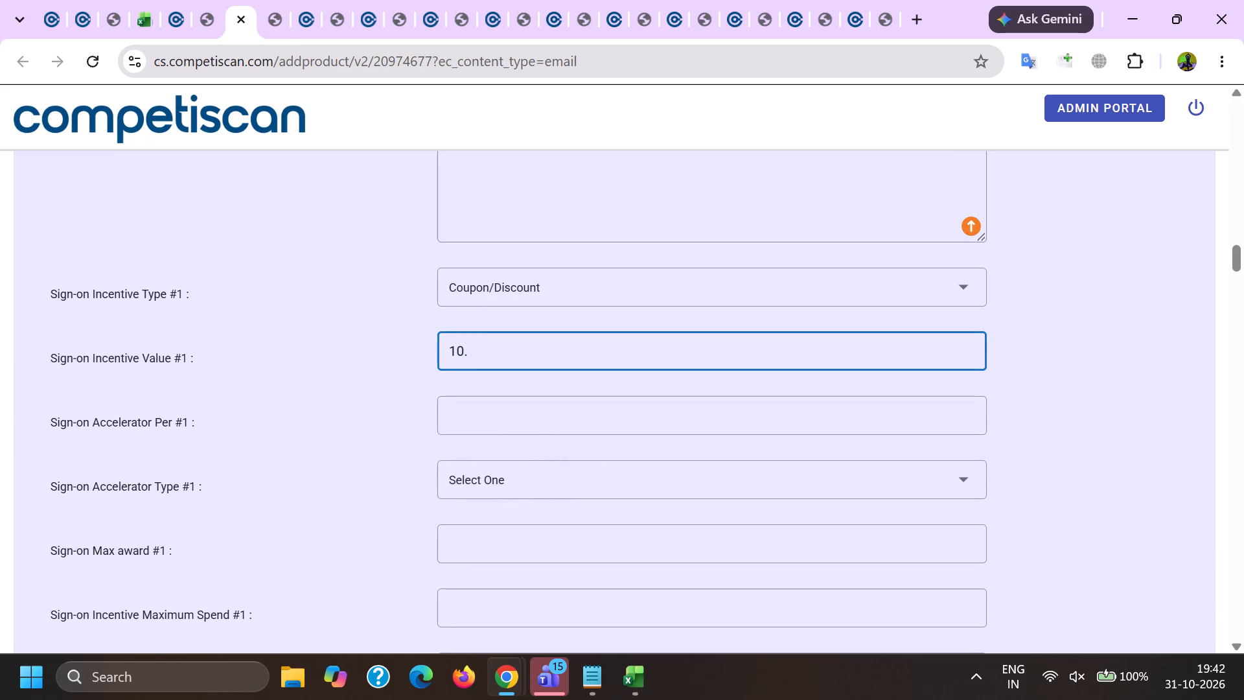
key(0)
key(0)
Set product 20974677's Sign-on Max award #1 to 10.00, Incentive Window #1 to 1 month and Fixed date #1 to Yes.
key(Tab)
key(Tab)
key(Tab)
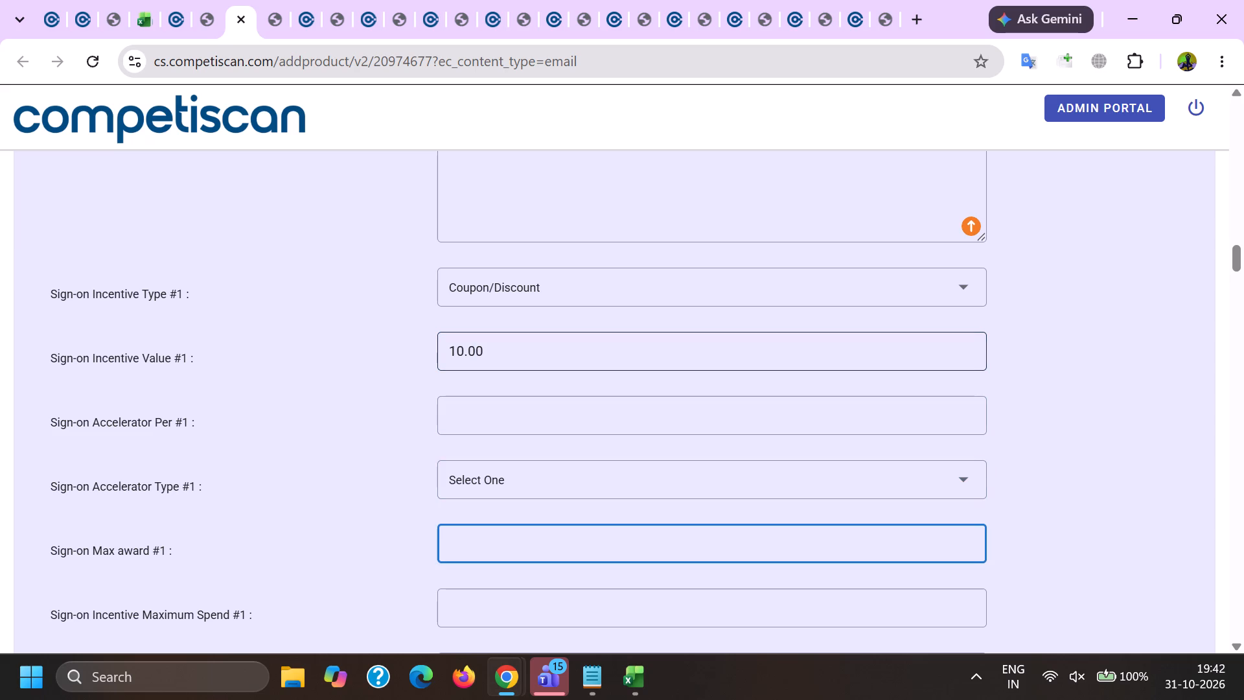
text(10.00)
key(Tab)
key(Tab)
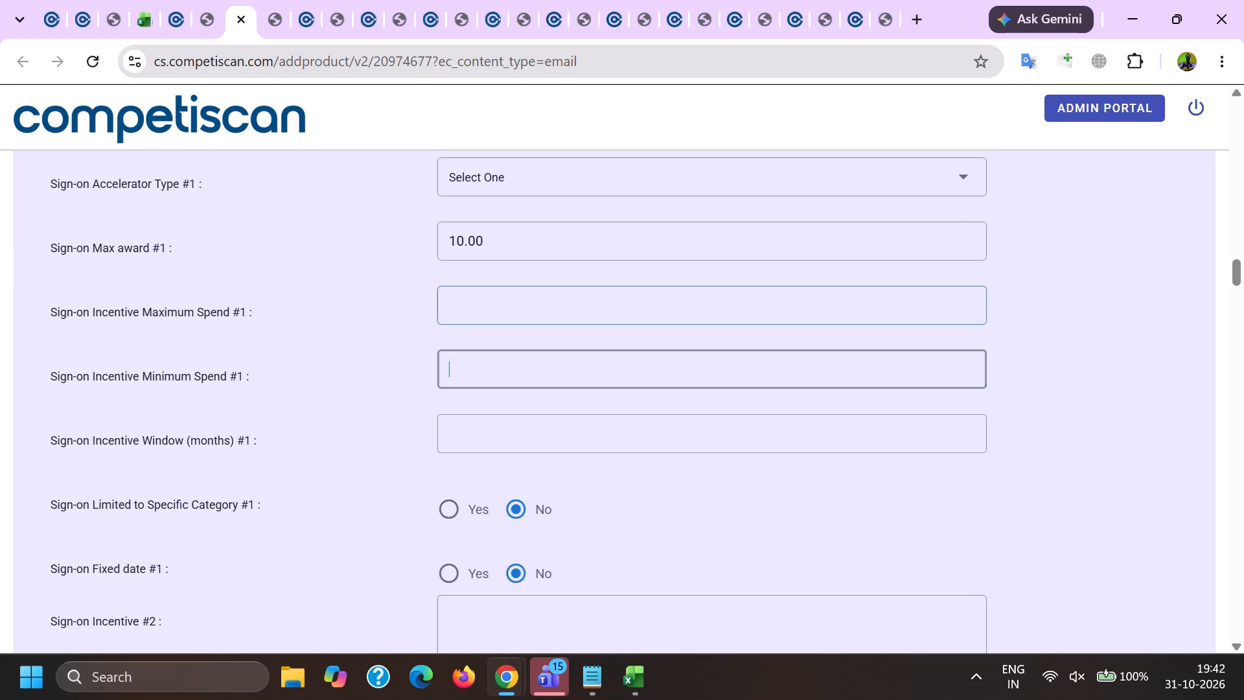
key(Tab)
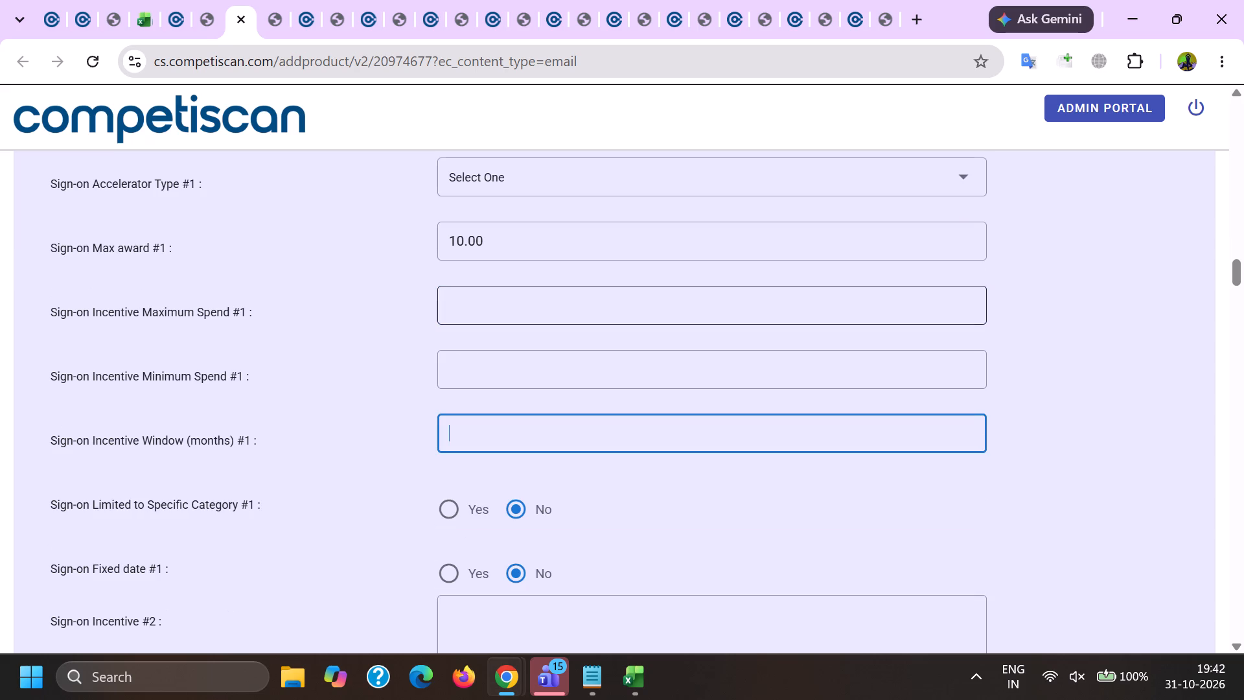
key(1)
scroll(463, 287, down, 2)
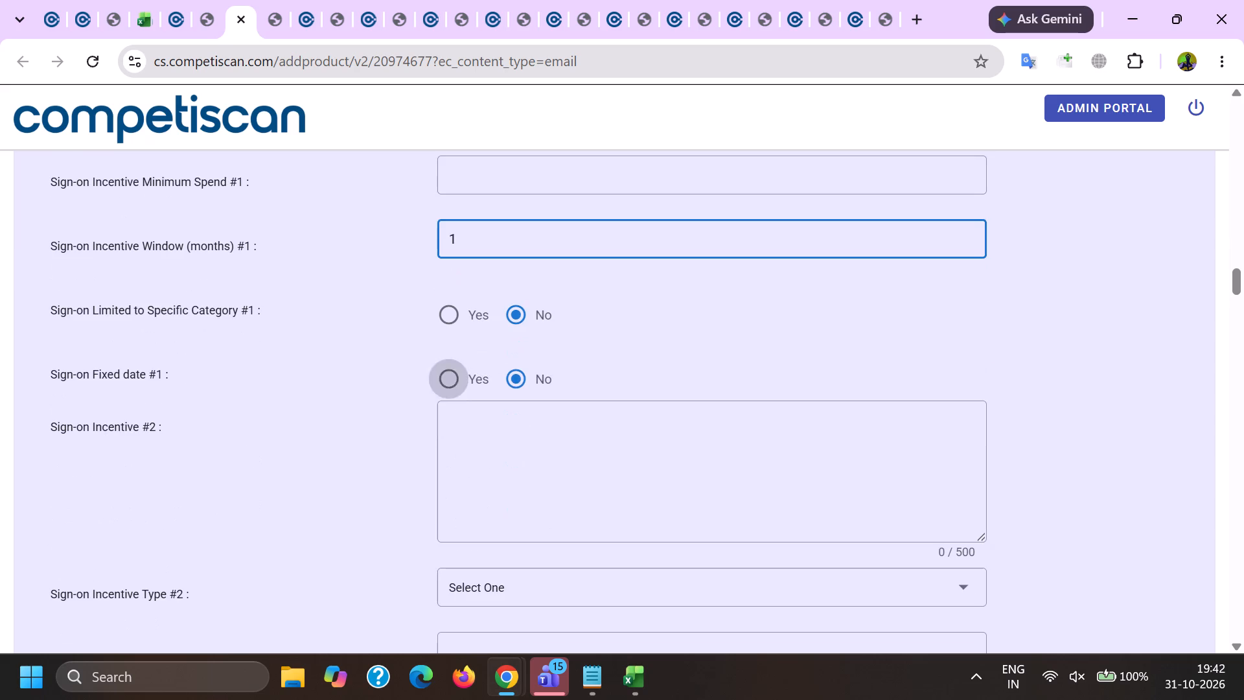
click(450, 373)
Review product 20974677's remaining payment card and retail fields, and submit it as Approved.
scroll(433, 369, down, 18)
scroll(425, 366, down, 4)
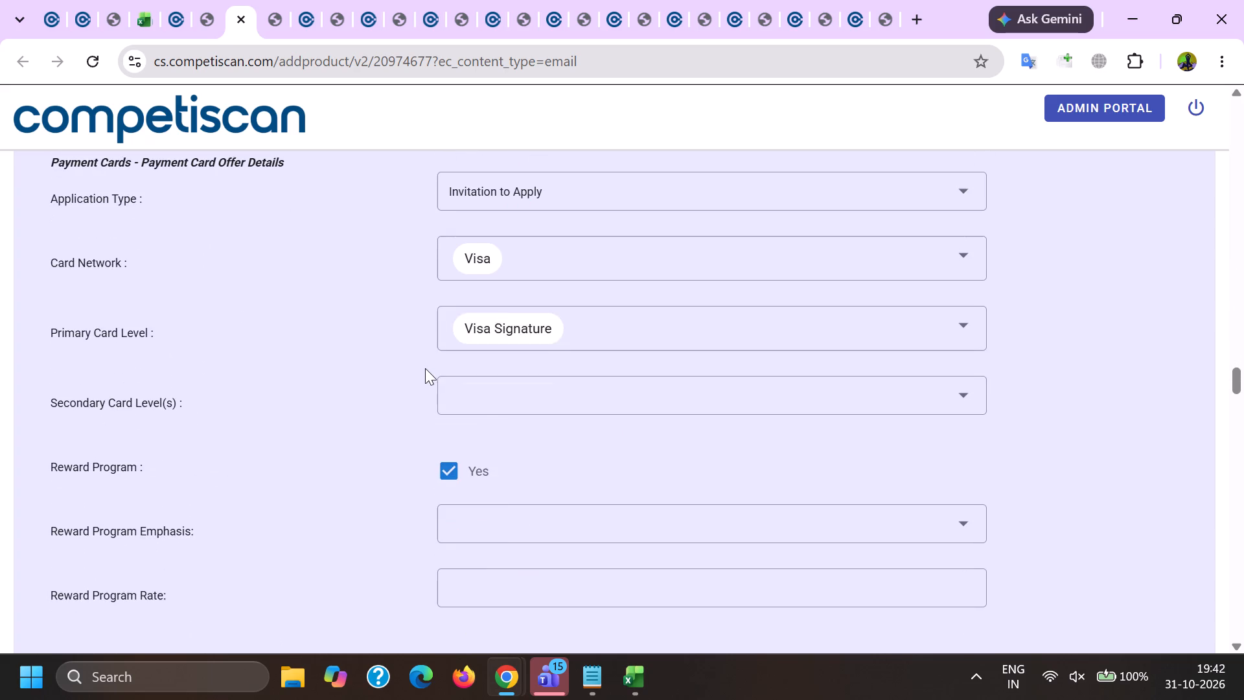
click(328, 432)
key(End)
scroll(356, 465, up, 2)
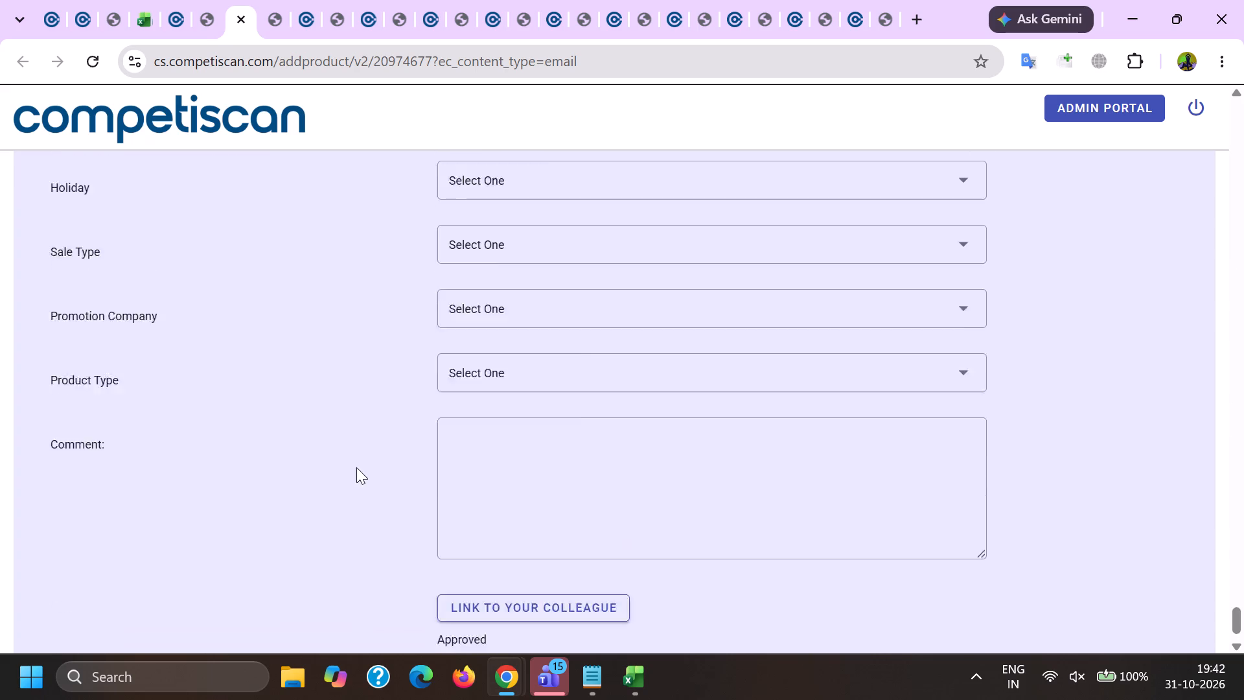
scroll(356, 470, down, 16)
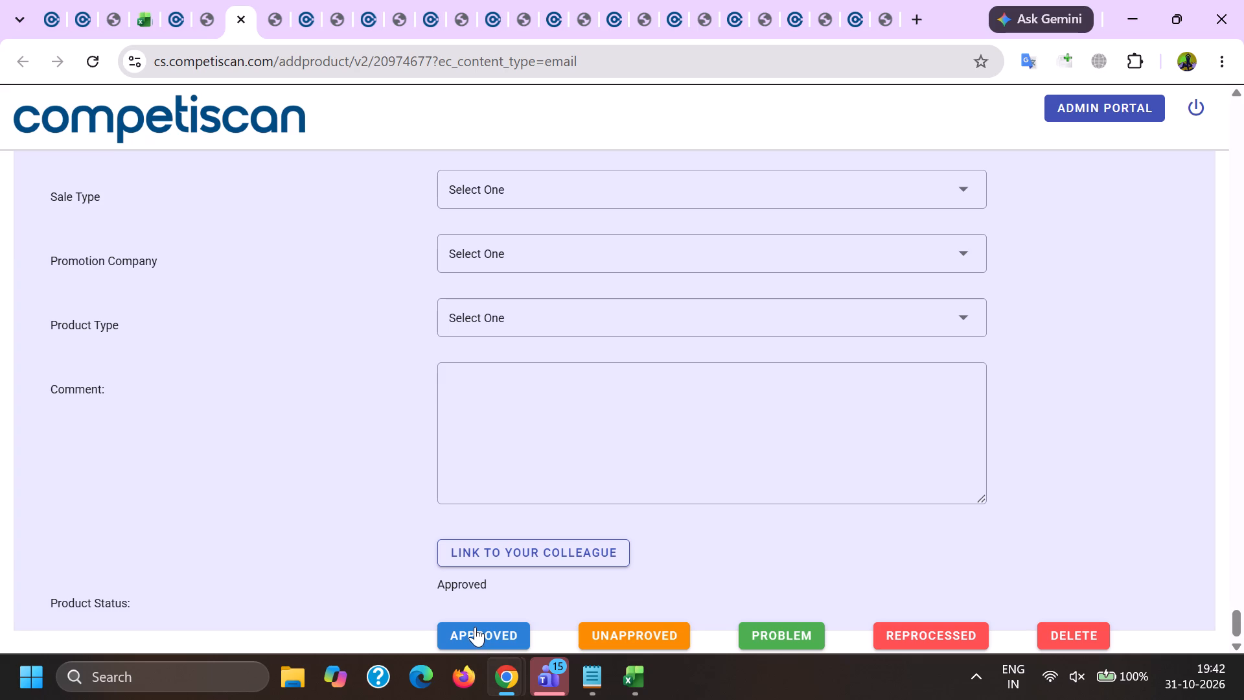
click(475, 627)
Close the already submitted product 20973486 and its Capital One CreditWise PDF.
click(328, 0)
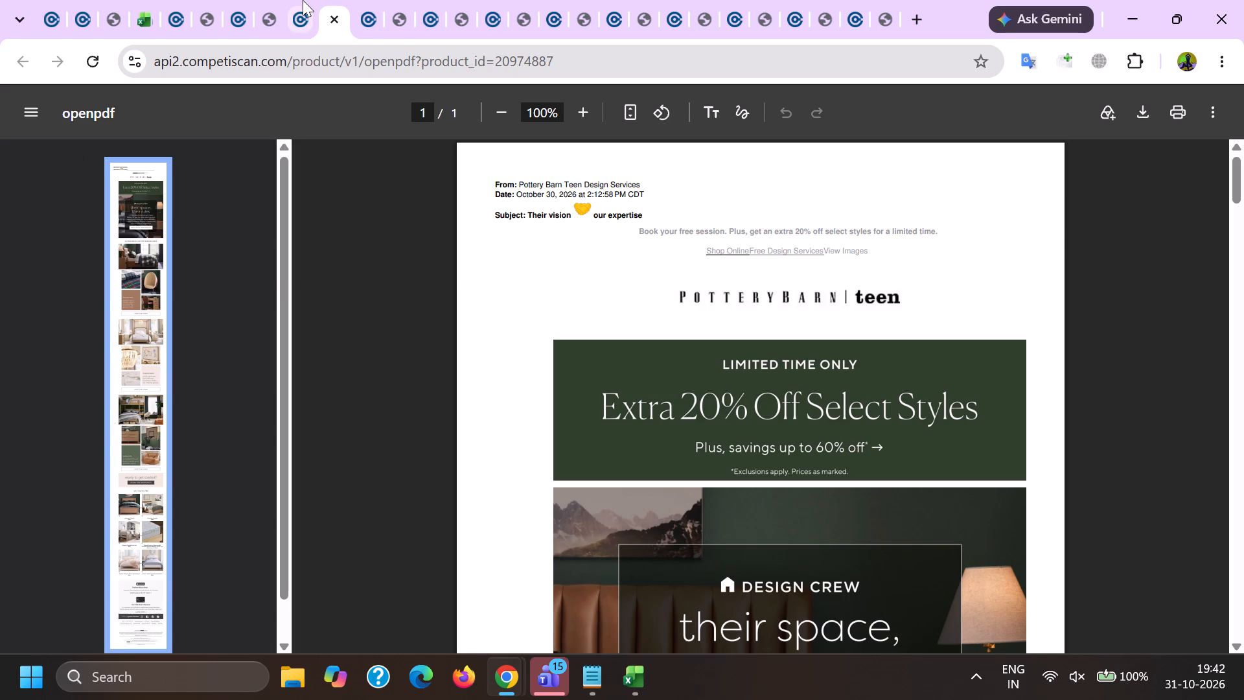
click(240, 0)
click(181, 0)
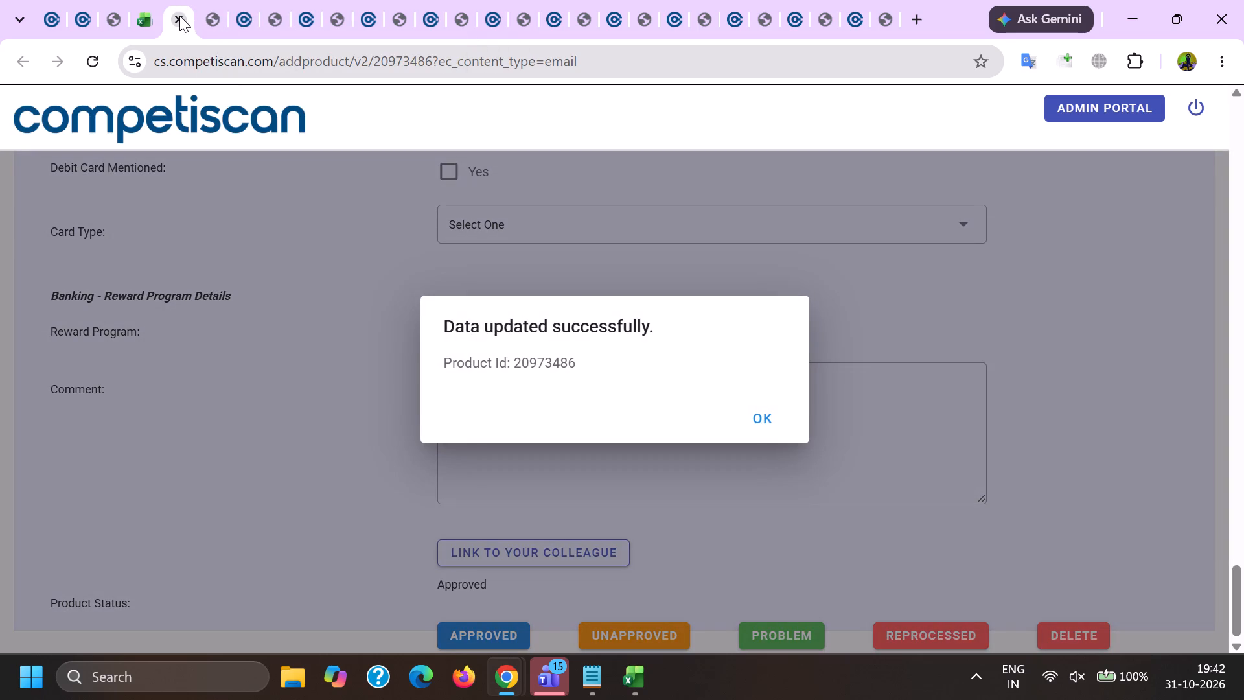
click(179, 16)
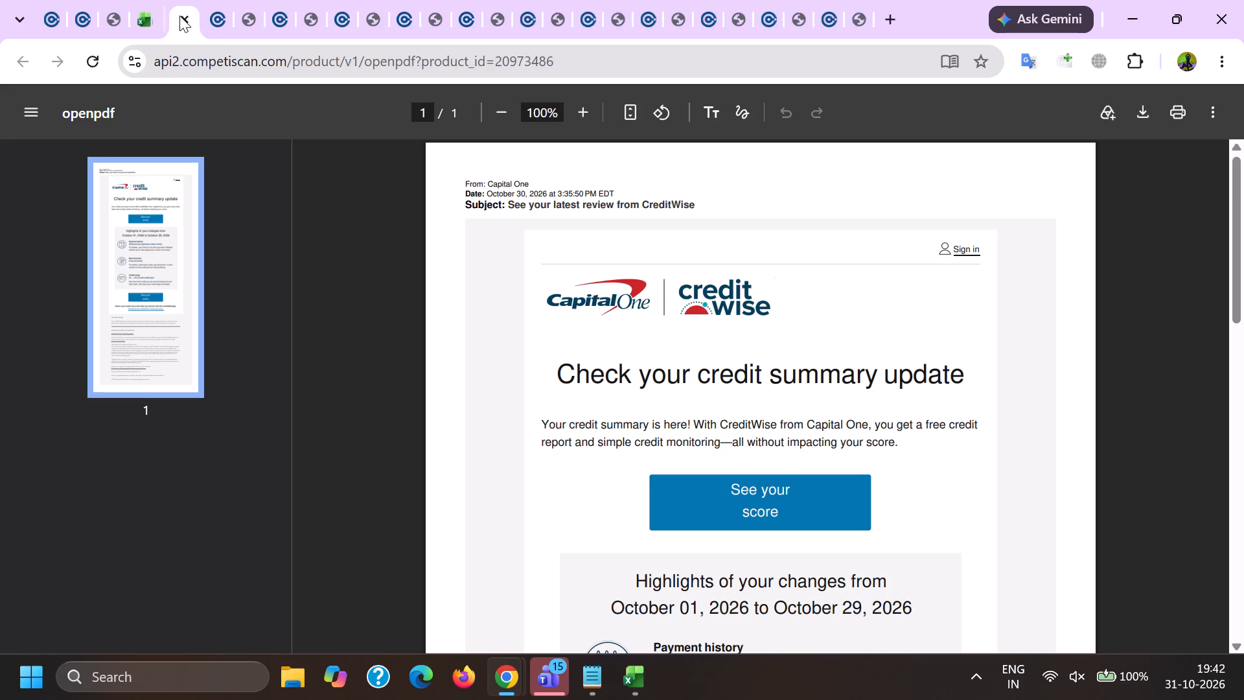
click(179, 16)
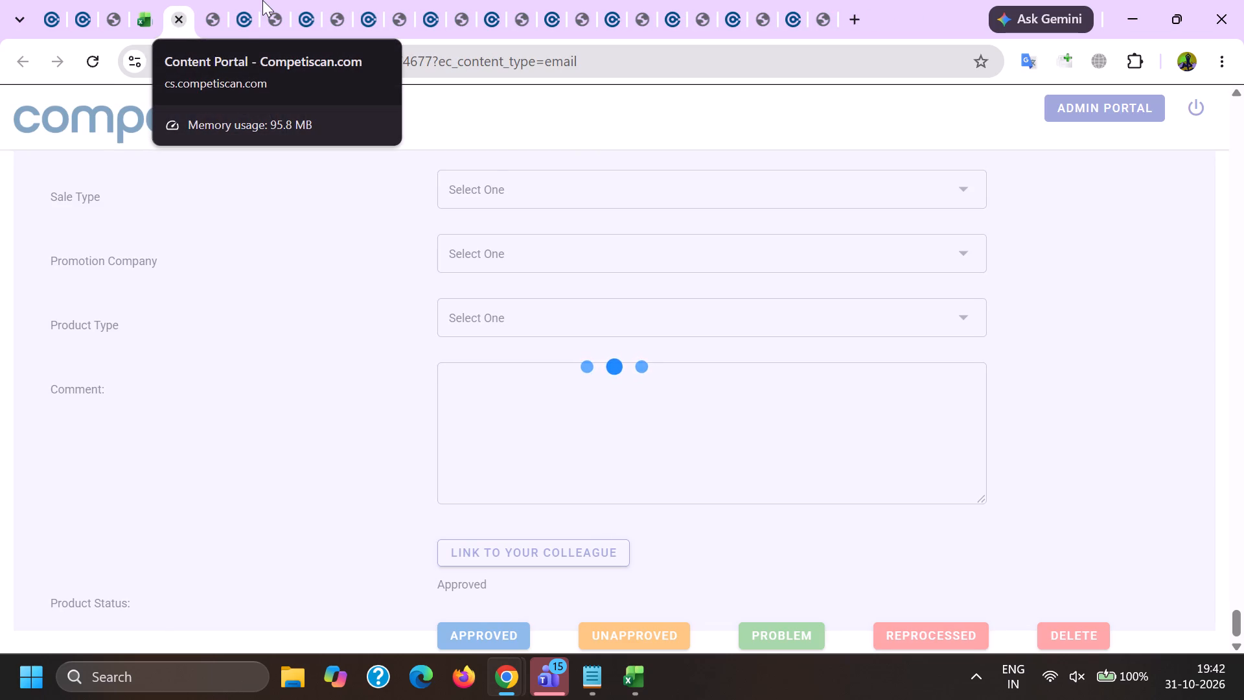
Check product 20974887's headline, sign-on incentive and payment card details for the Pottery Barn Teen Design Services email, and close its form.
click(263, 0)
click(246, 0)
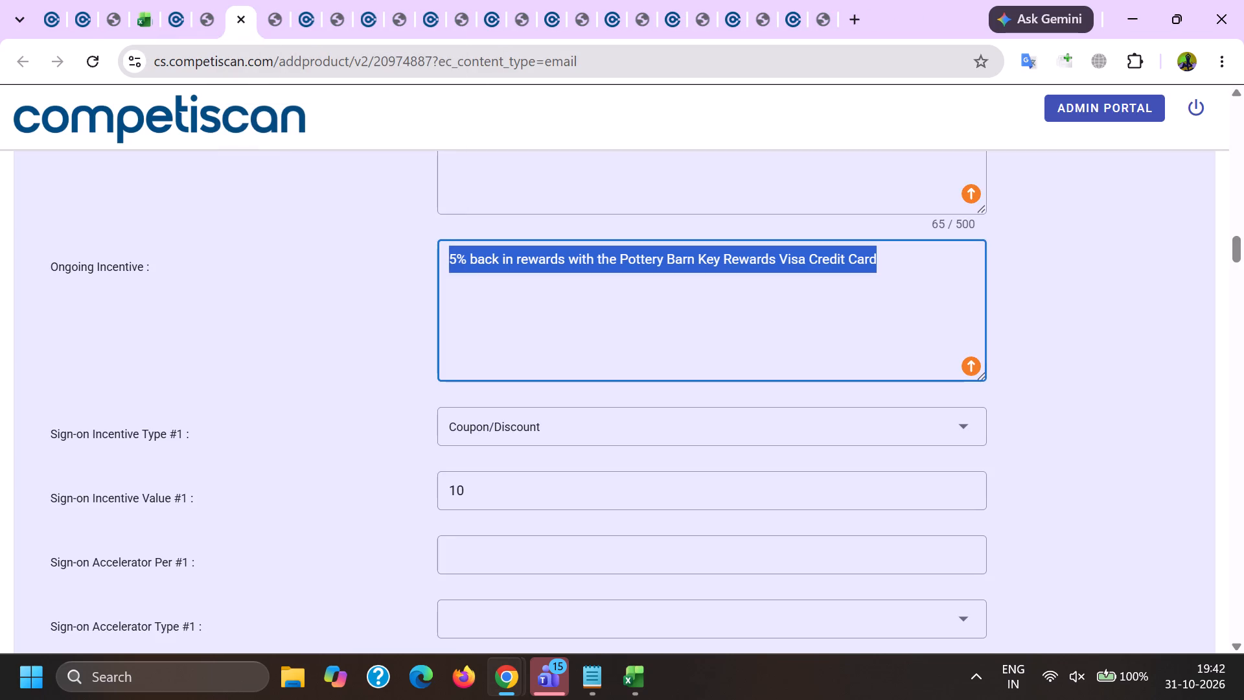
scroll(617, 362, up, 20)
scroll(617, 362, up, 10)
scroll(606, 349, down, 4)
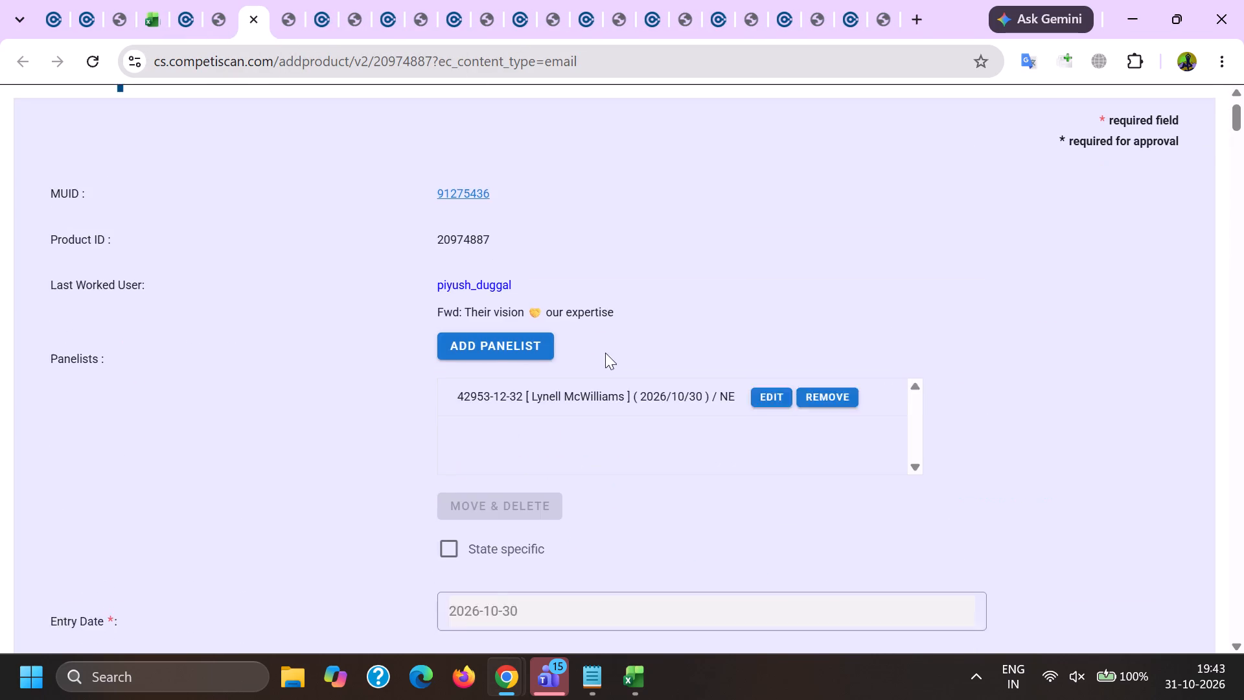
scroll(605, 353, down, 10)
scroll(671, 318, down, 6)
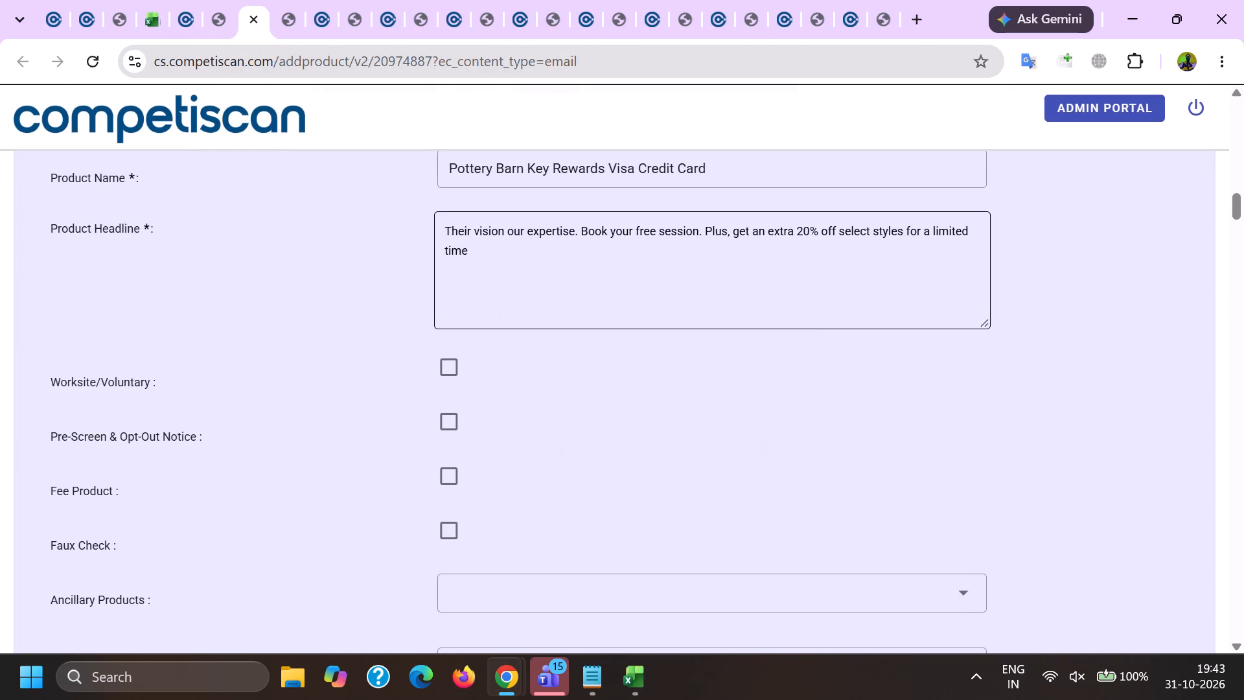
drag(814, 306, 400, 150)
scroll(461, 239, down, 20)
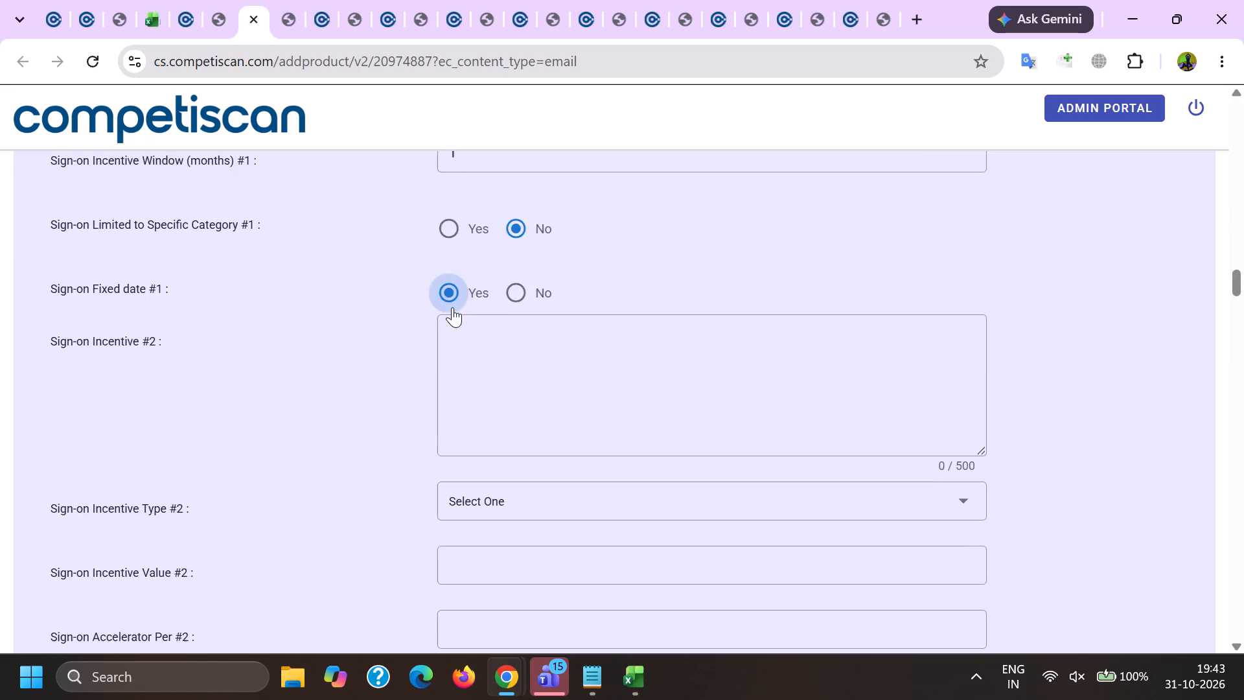
scroll(452, 307, down, 18)
click(399, 367)
key(End)
scroll(398, 367, up, 6)
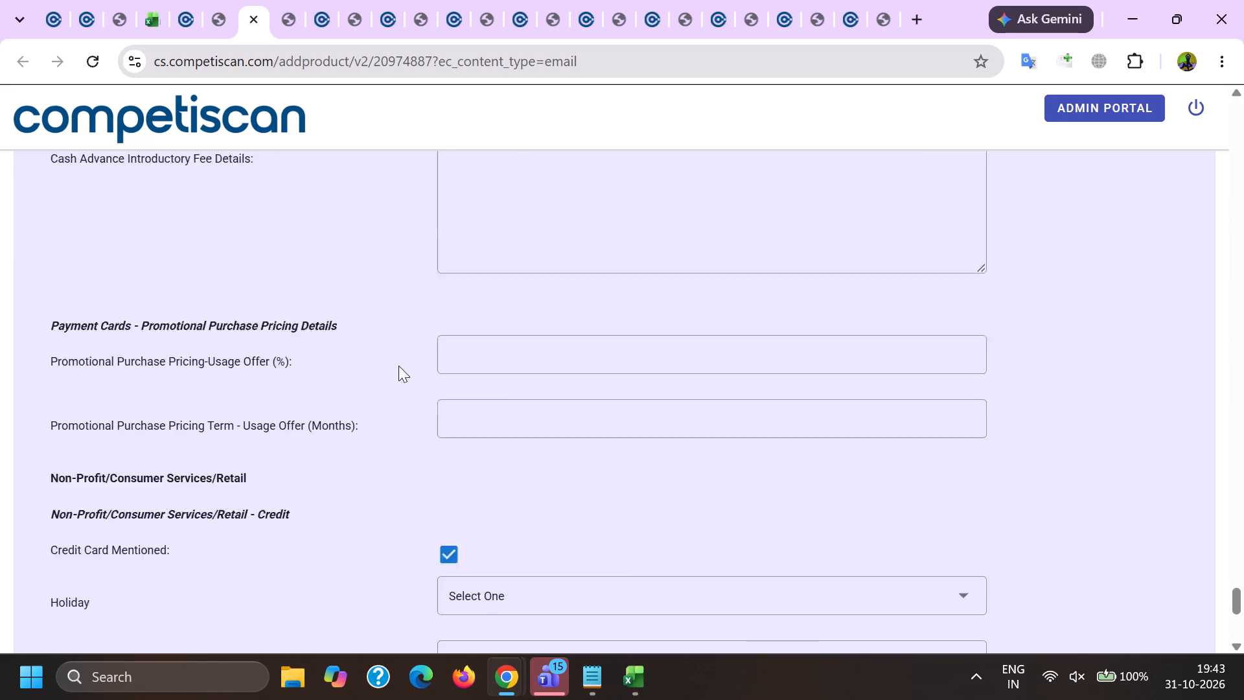
click(254, 23)
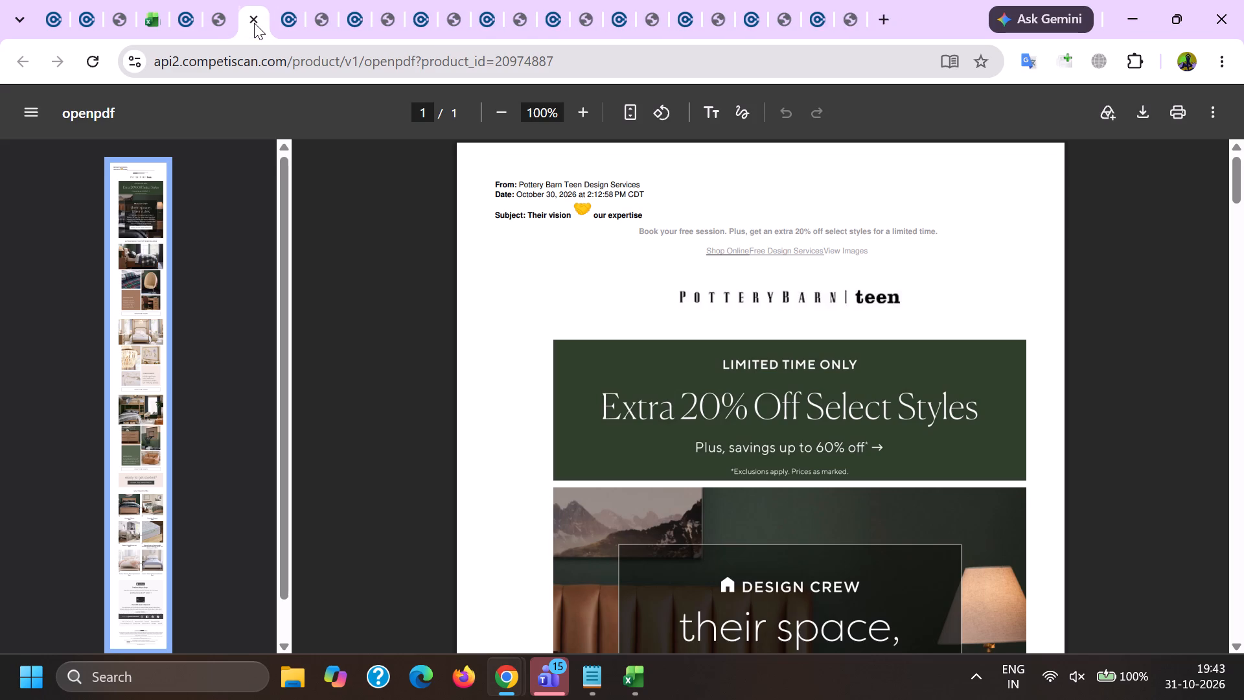
Close the leftover PDF of product 20974887.
click(254, 23)
Compare the subject and Earn 10% Back in Rewards footer of product 20975109's Pottery Barn Kids PDF with its companies, product name and headline.
click(289, 0)
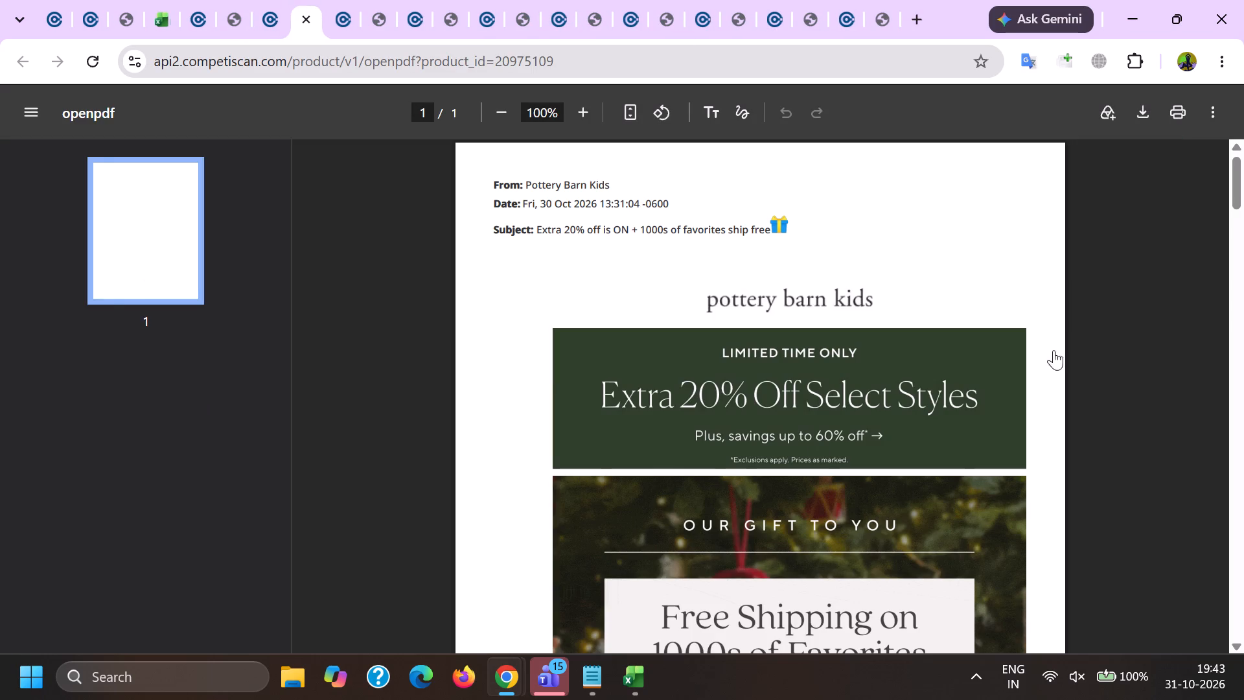
drag(1234, 175, 1243, 699)
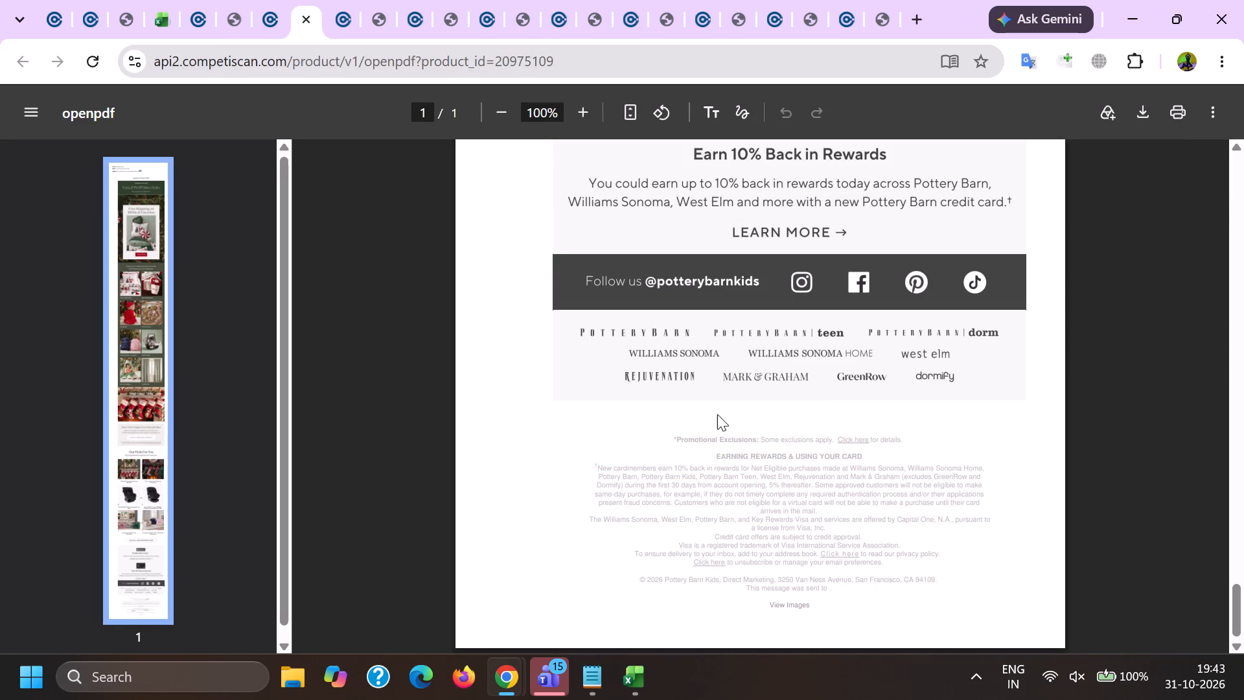
click(277, 0)
scroll(444, 293, down, 2)
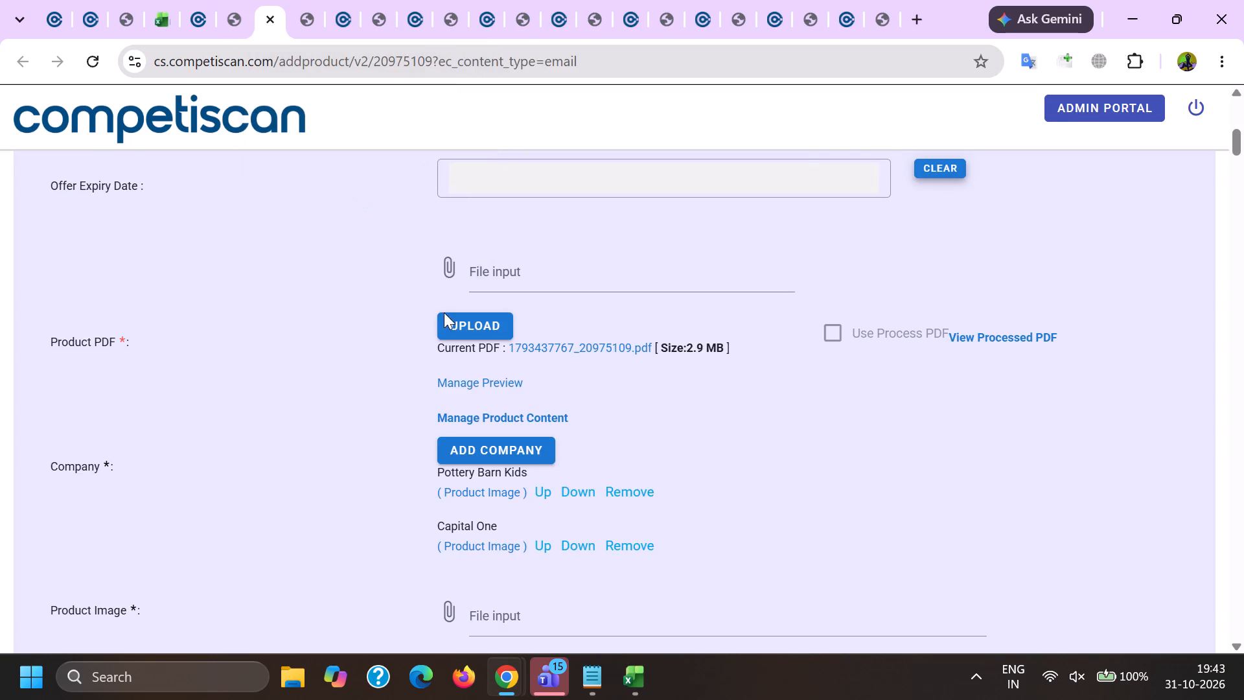
scroll(444, 312, down, 5)
scroll(673, 335, down, 5)
drag(882, 479, 468, 362)
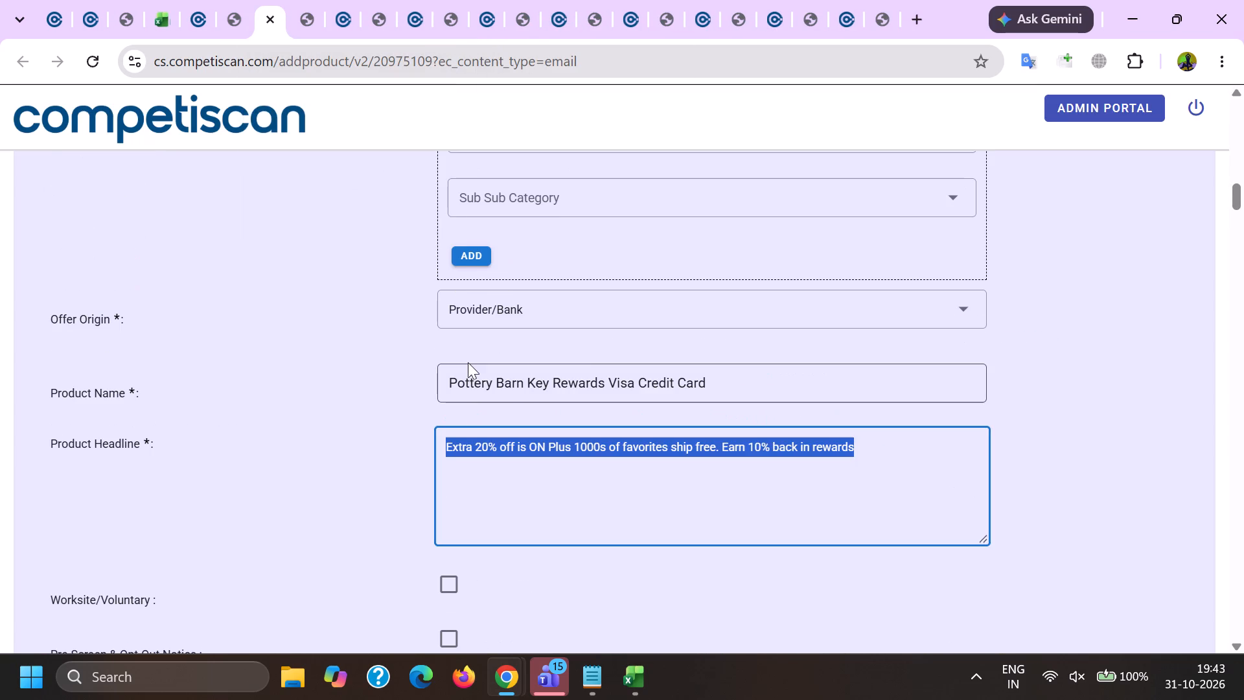
drag(468, 362, 316, 366)
Check product 20975109's sign-on incentive, payment card and retail fields, and close its form and PDF.
scroll(468, 361, down, 16)
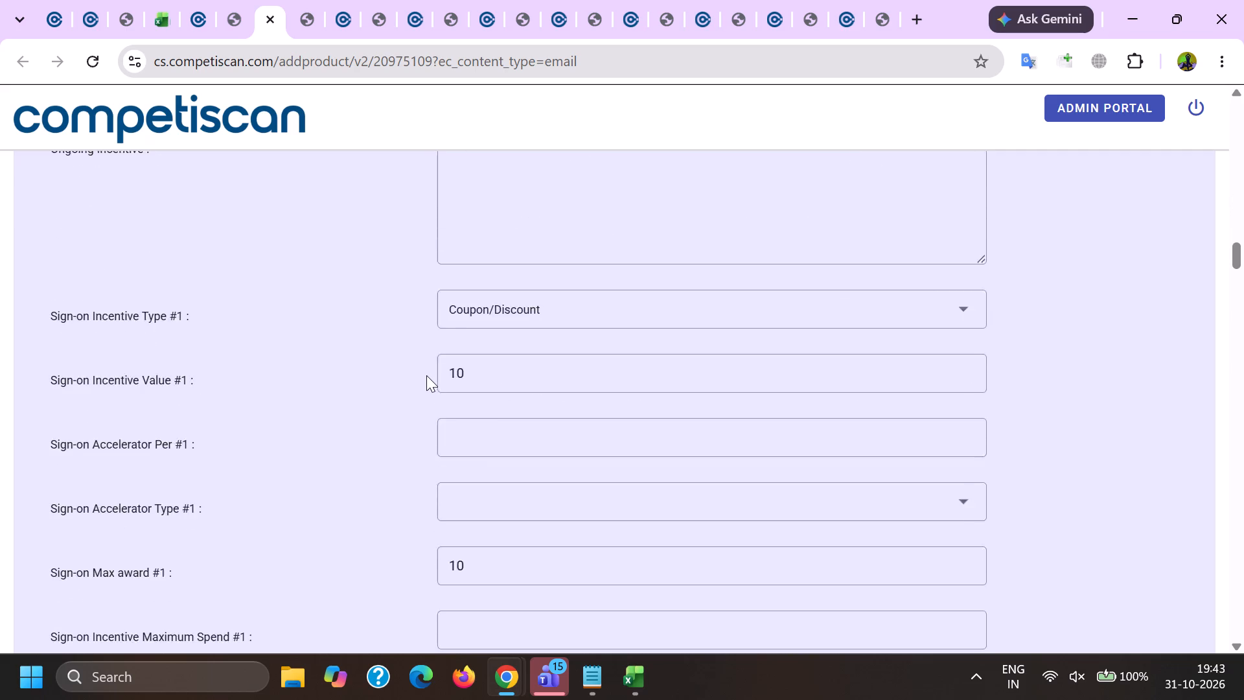
scroll(426, 375, down, 4)
scroll(417, 384, up, 3)
scroll(413, 384, down, 17)
click(386, 397)
scroll(386, 395, down, 5)
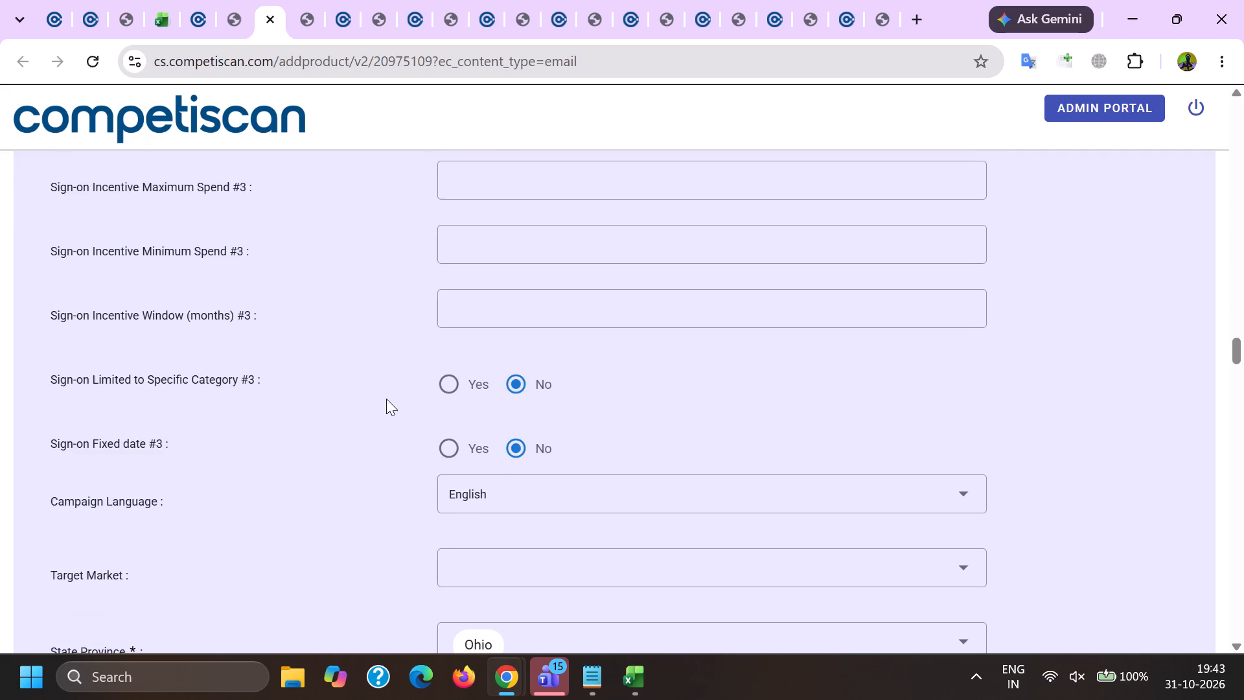
click(384, 397)
key(End)
scroll(384, 399, up, 6)
click(271, 16)
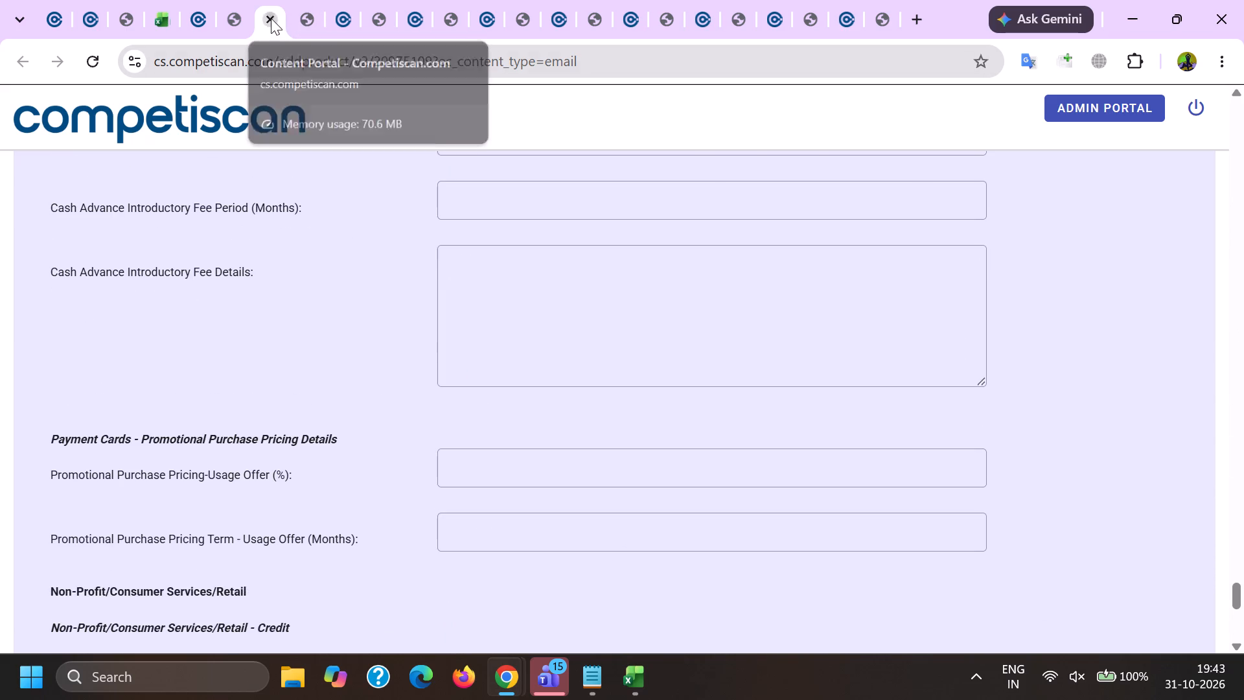
click(271, 16)
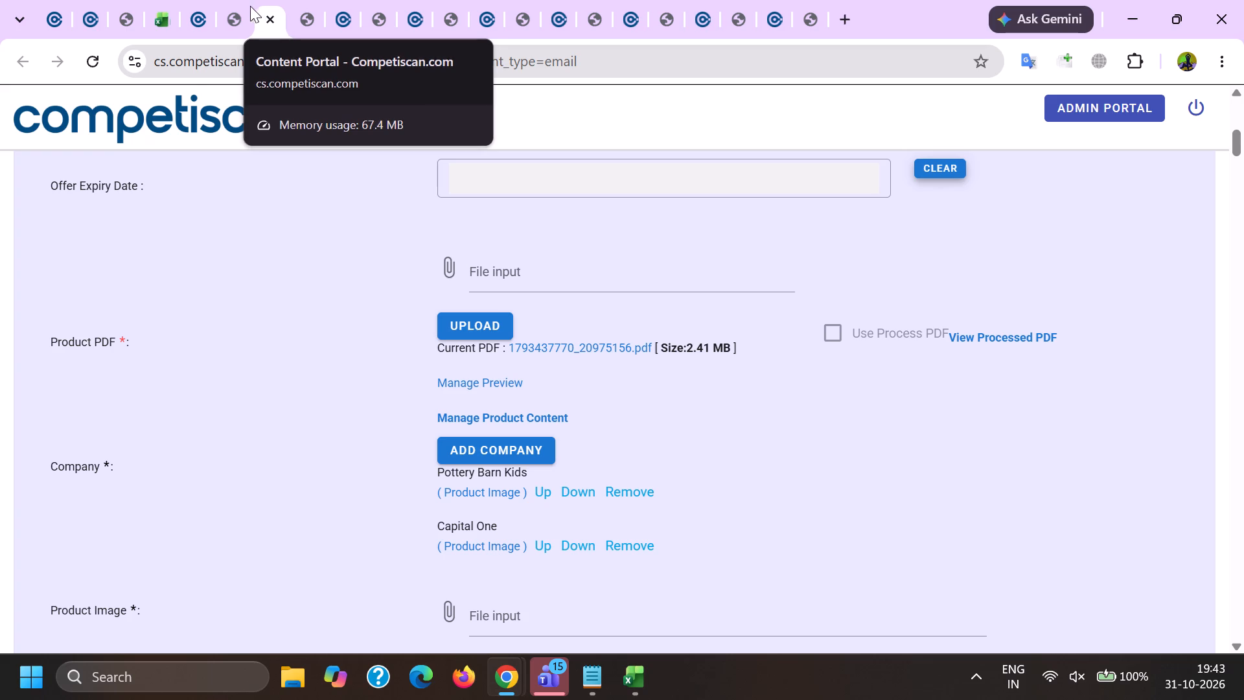
Close the already submitted product 20974677 and its PDF.
click(198, 0)
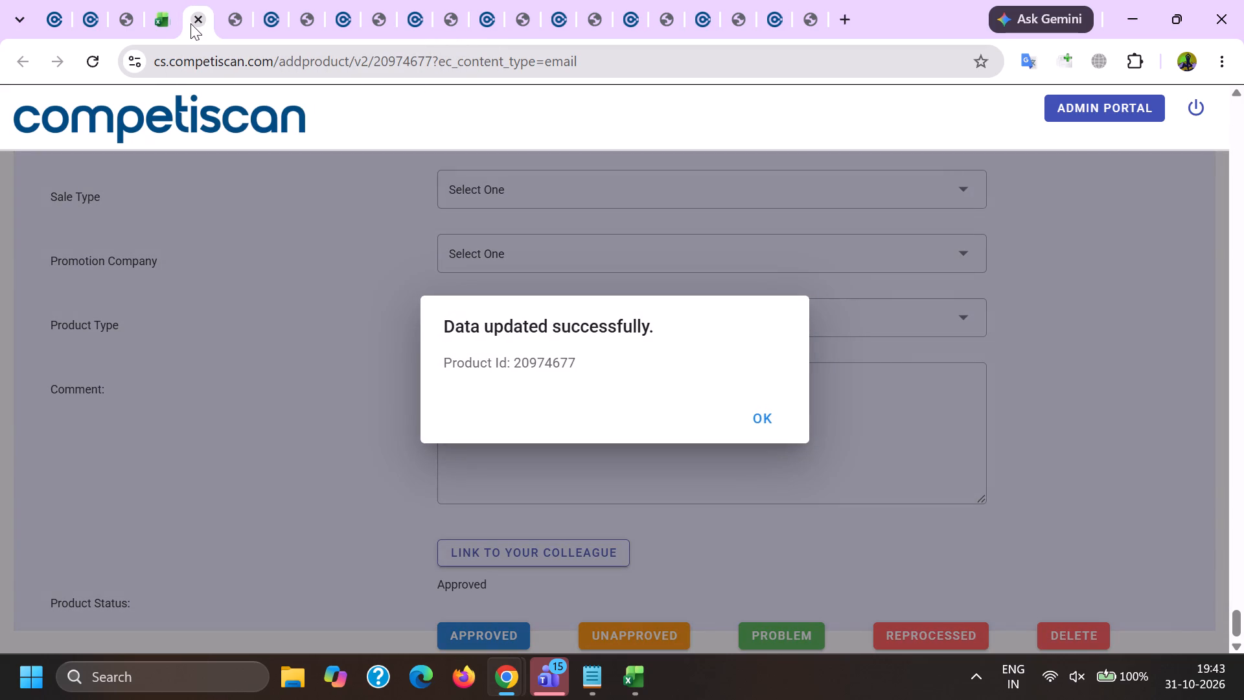
click(192, 21)
click(192, 21)
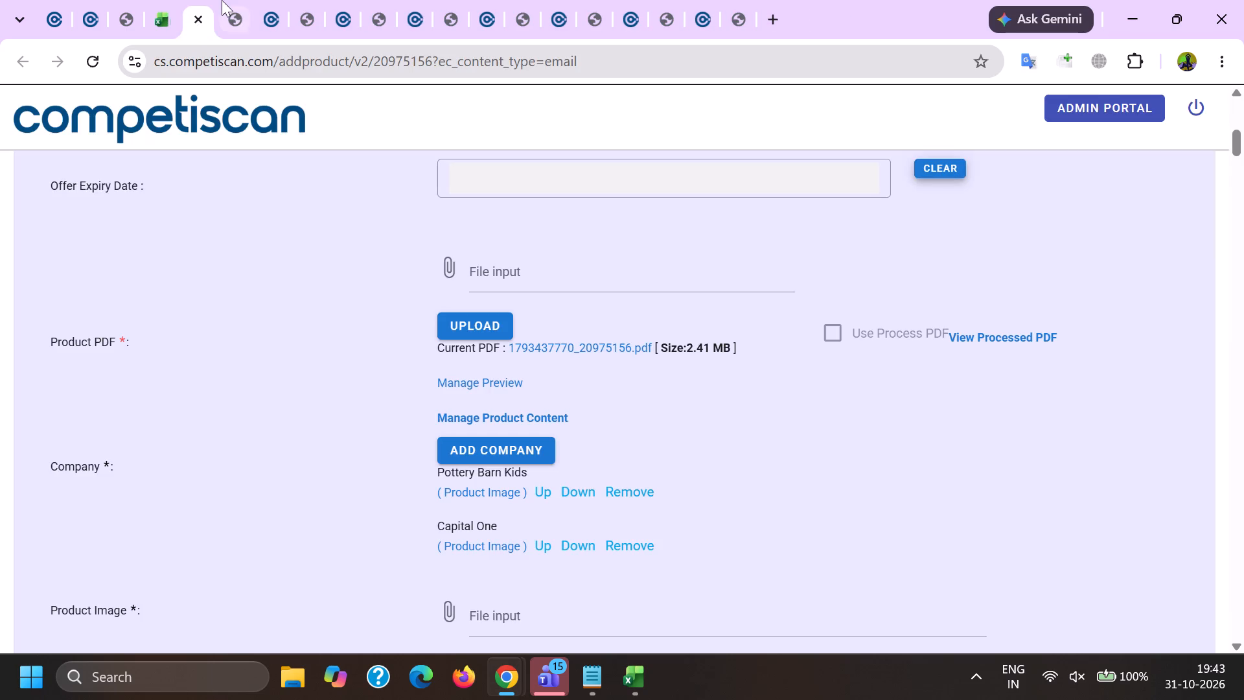
Check product 20975156's headline, sign-on incentive and payment card fields against its Pottery Barn Kids PDF, and close its form and PDF.
click(222, 0)
scroll(536, 292, down, 20)
scroll(536, 292, down, 16)
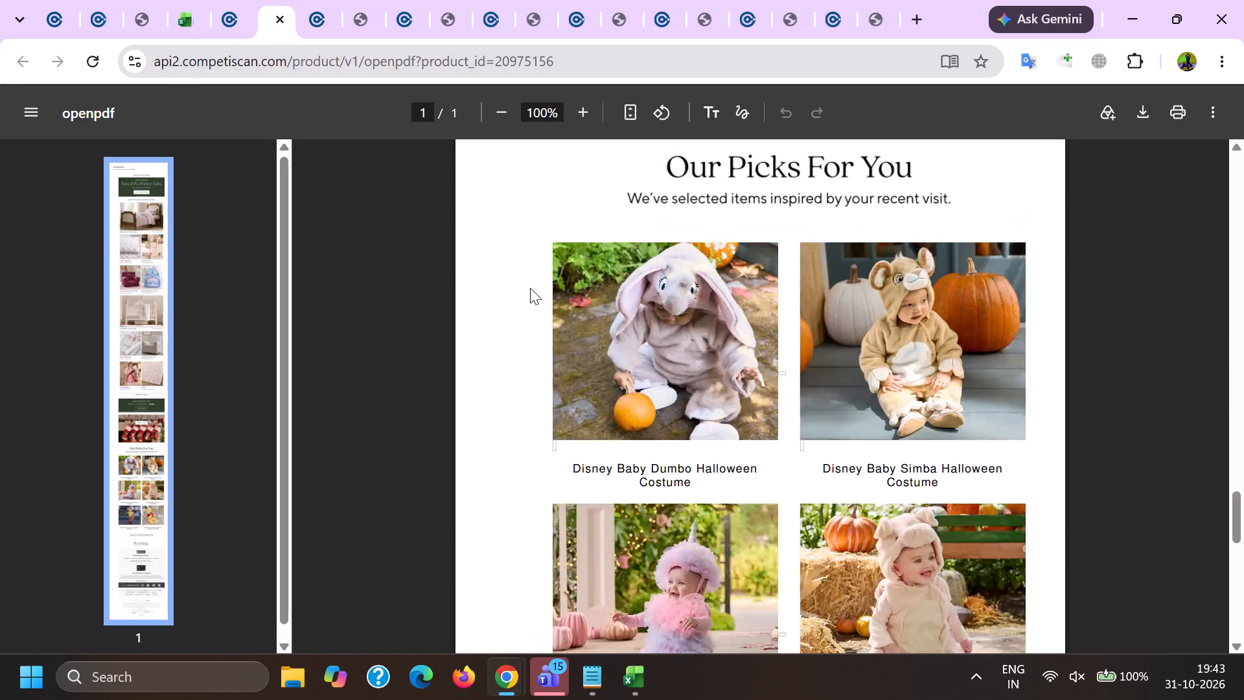
scroll(530, 288, down, 17)
click(225, 0)
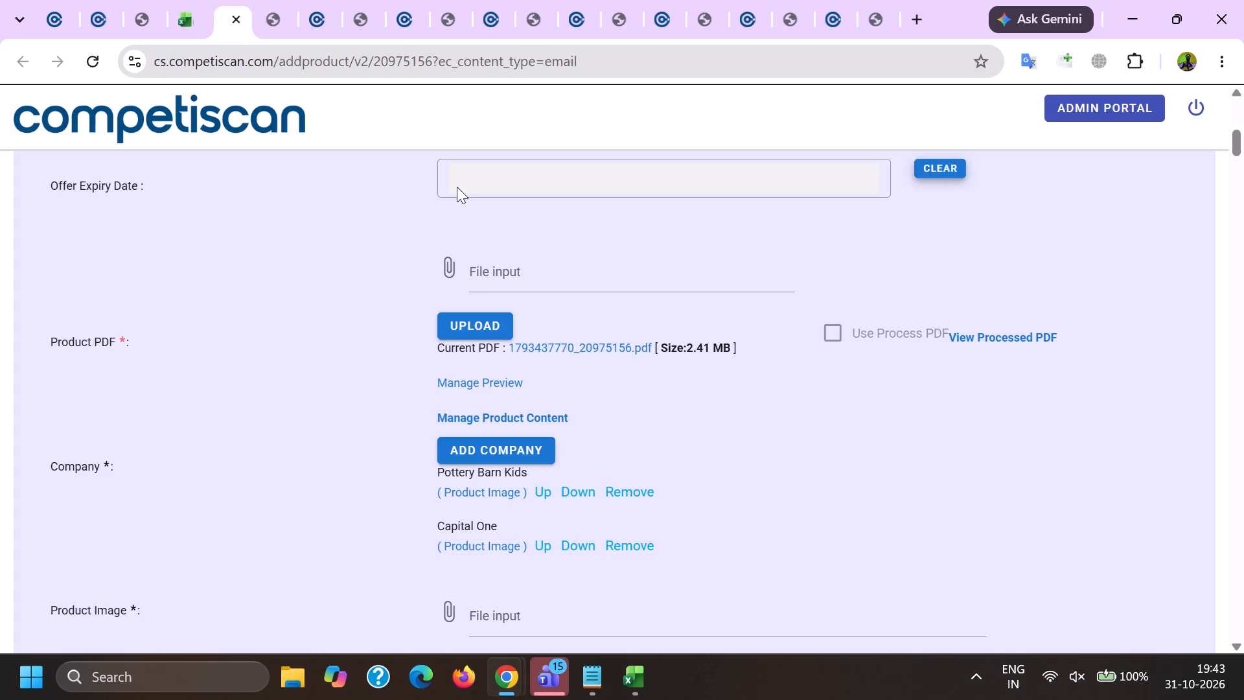
scroll(531, 279, down, 9)
scroll(680, 319, down, 5)
drag(849, 272, 321, 171)
scroll(343, 222, down, 4)
scroll(362, 247, down, 20)
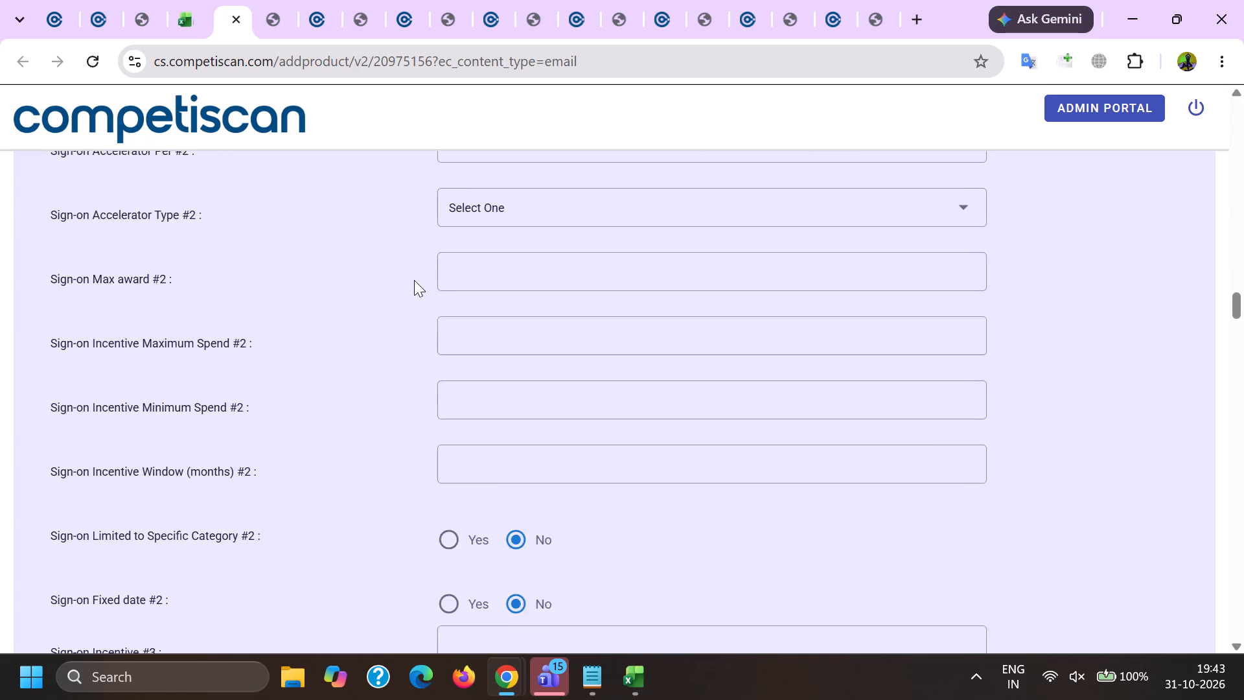
scroll(414, 280, down, 16)
click(378, 367)
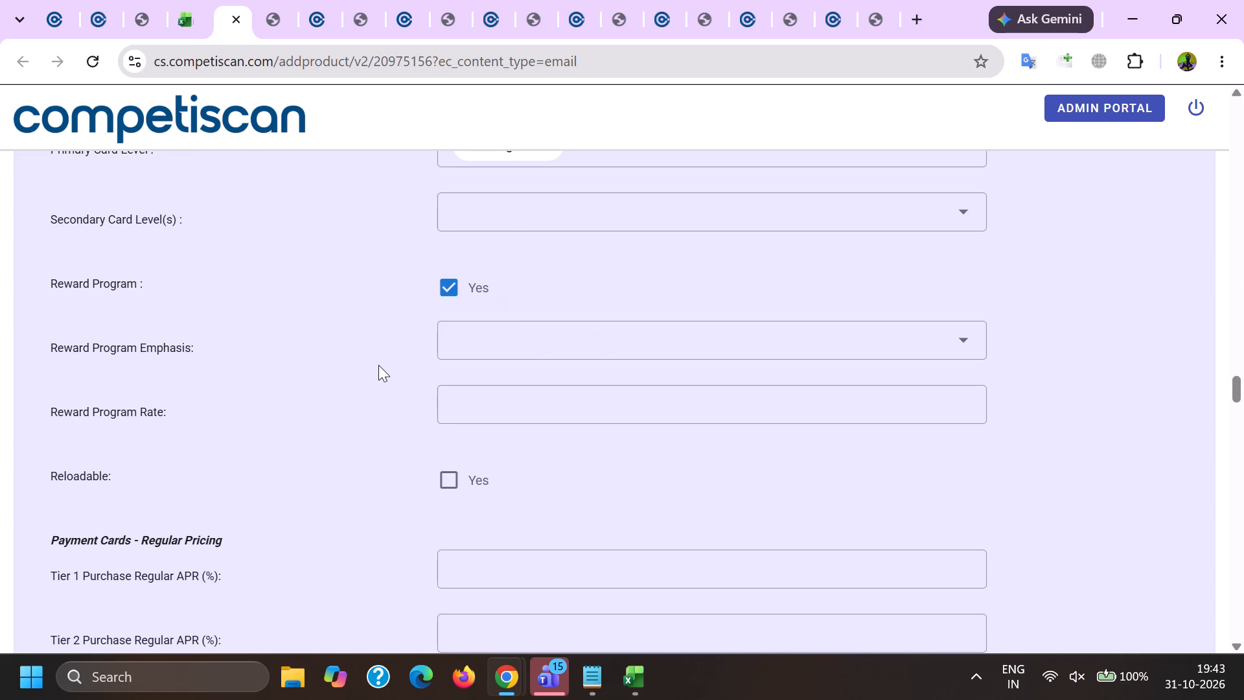
key(End)
scroll(378, 362, up, 6)
double_click(238, 17)
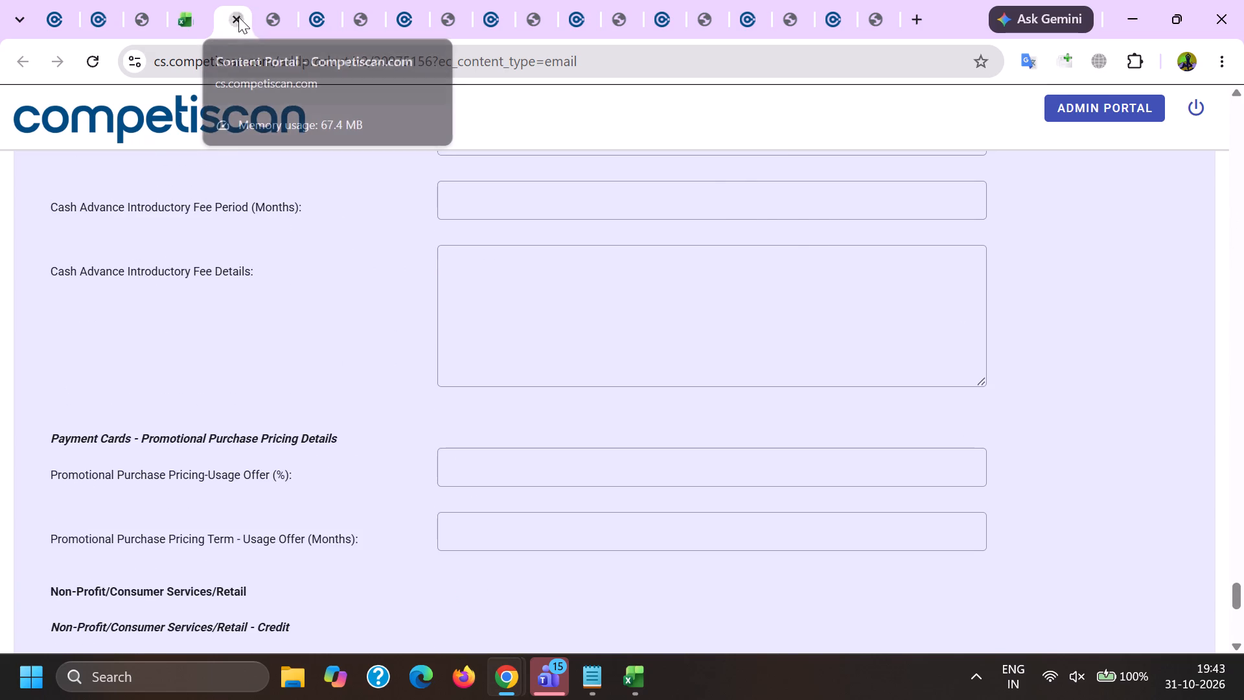
Check product 20975177's headline, sign-on incentive and payment card fields against its Pottery Barn Kids Sale PDF, and close its form and PDF.
click(269, 0)
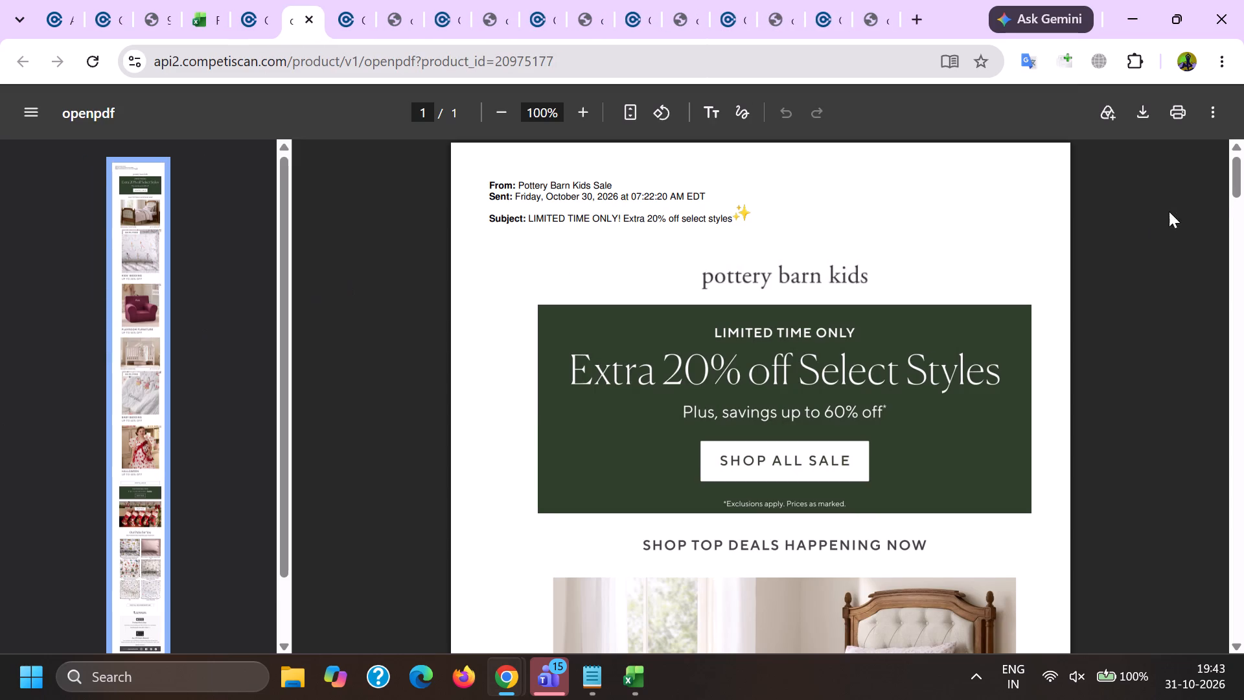
drag(1243, 173, 1243, 651)
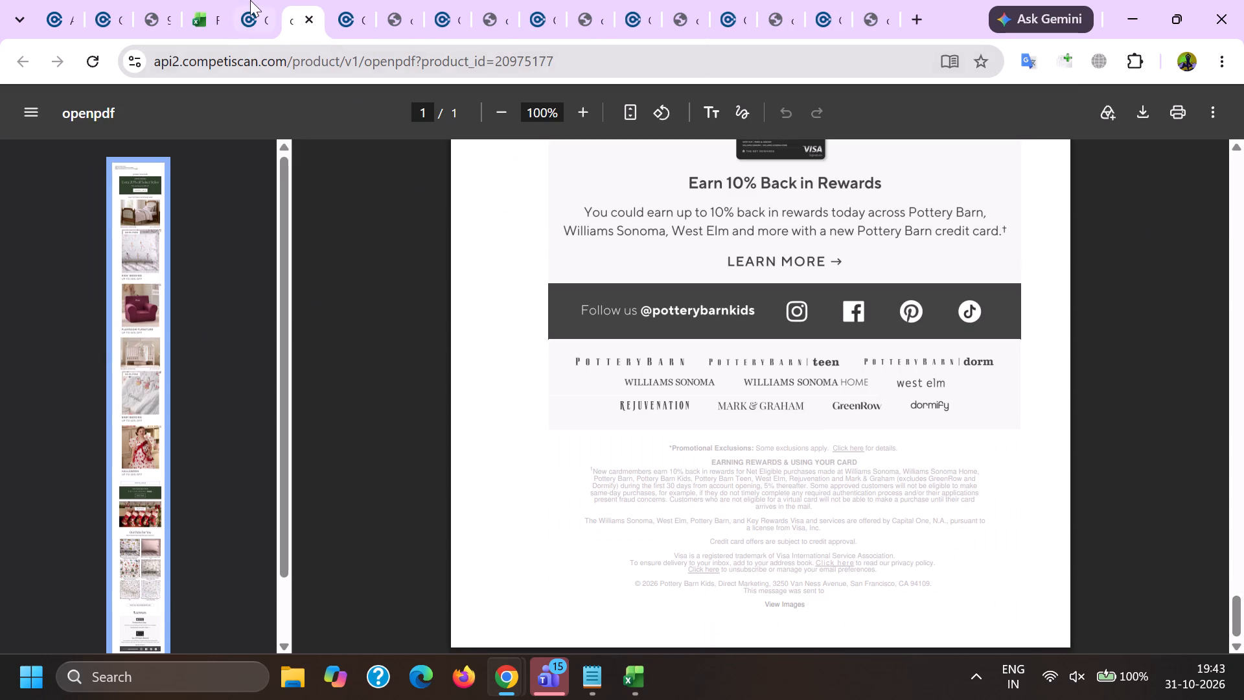
click(249, 0)
scroll(597, 323, down, 8)
scroll(809, 335, down, 3)
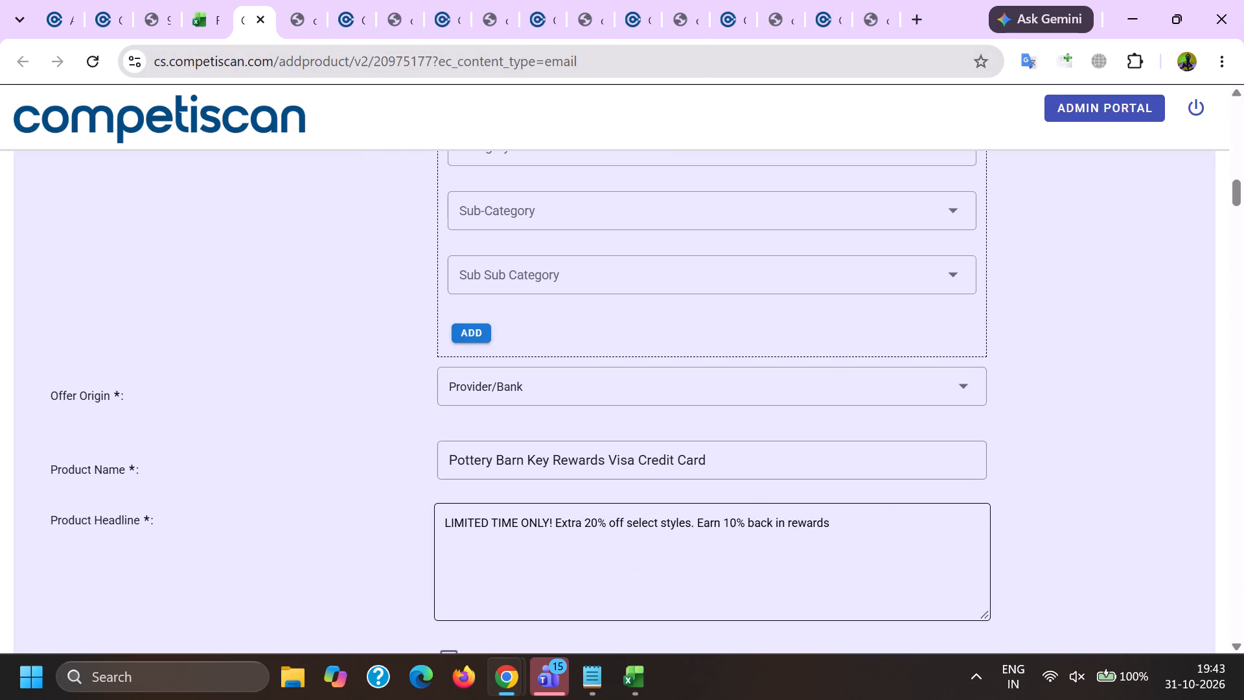
drag(898, 531, 340, 470)
scroll(444, 430, down, 20)
scroll(444, 430, down, 3)
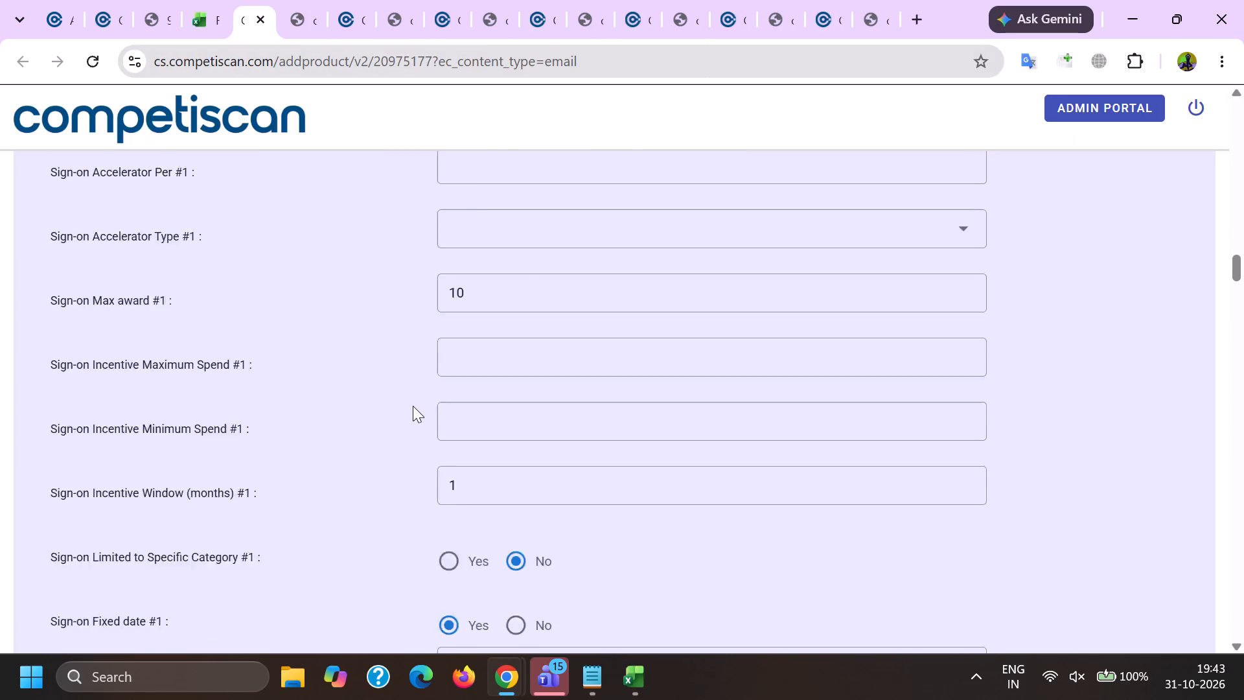
scroll(413, 406, down, 19)
click(365, 420)
scroll(365, 421, up, 3)
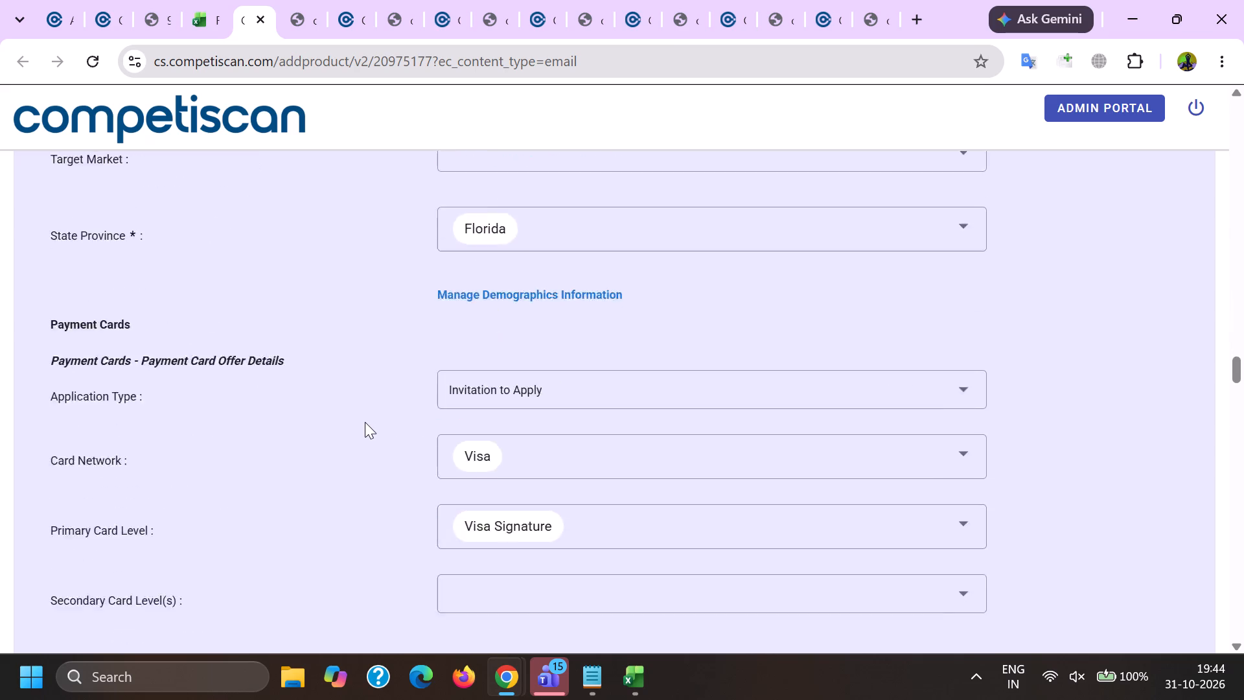
key(End)
scroll(365, 421, up, 5)
click(255, 14)
click(255, 15)
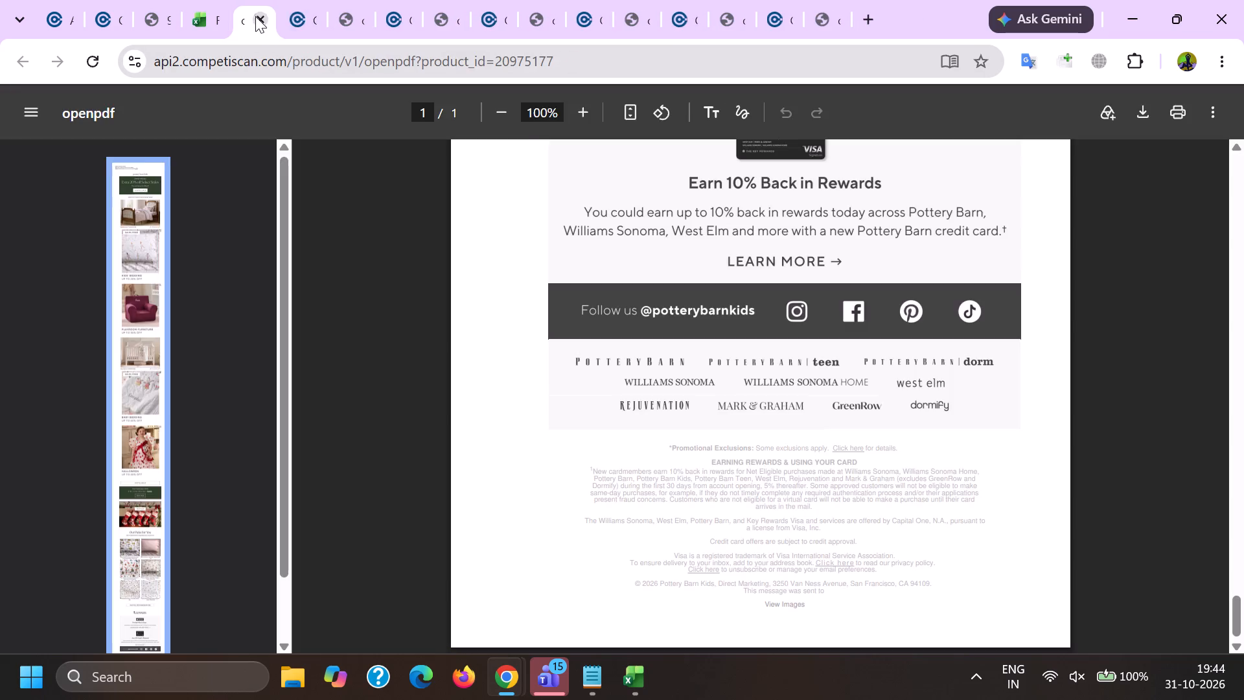
Check product 20975205's headline, sign-on incentive and retail fields against its Pottery Barn Kids PDF, and close its form and PDF.
click(284, 0)
drag(1239, 183, 1243, 699)
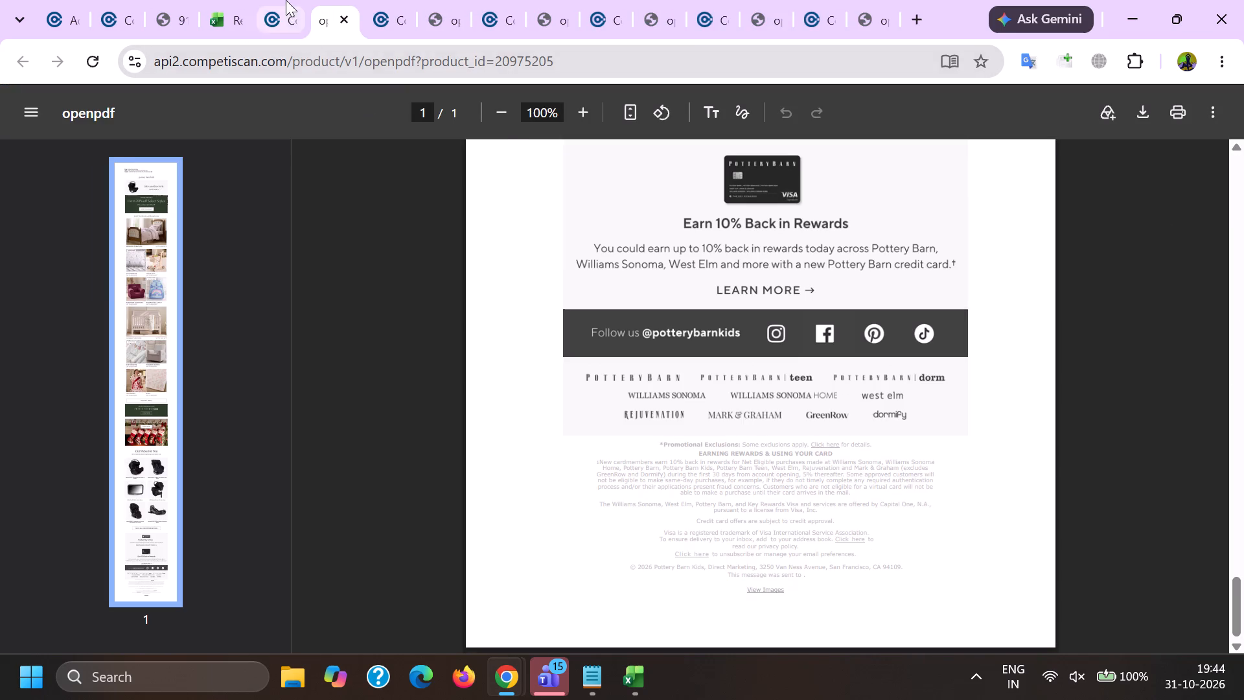
click(286, 0)
scroll(542, 254, down, 7)
scroll(596, 380, down, 4)
scroll(792, 349, down, 3)
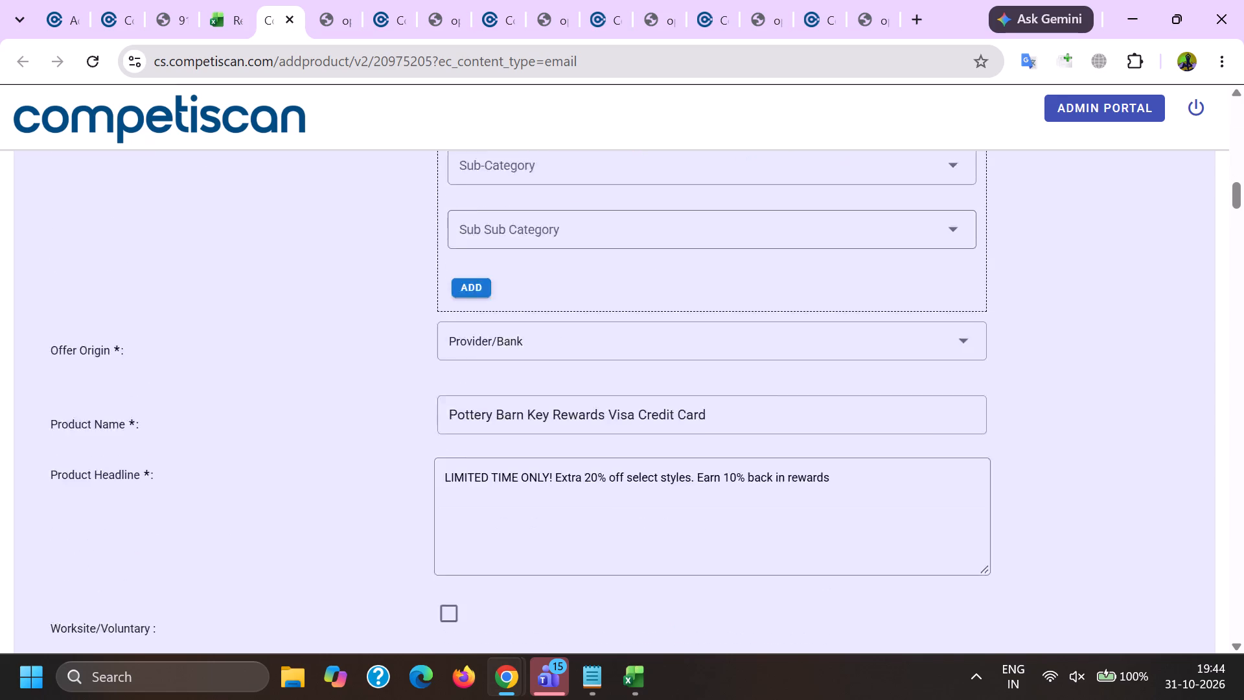
drag(848, 355, 240, 280)
scroll(299, 304, down, 20)
scroll(299, 304, down, 1)
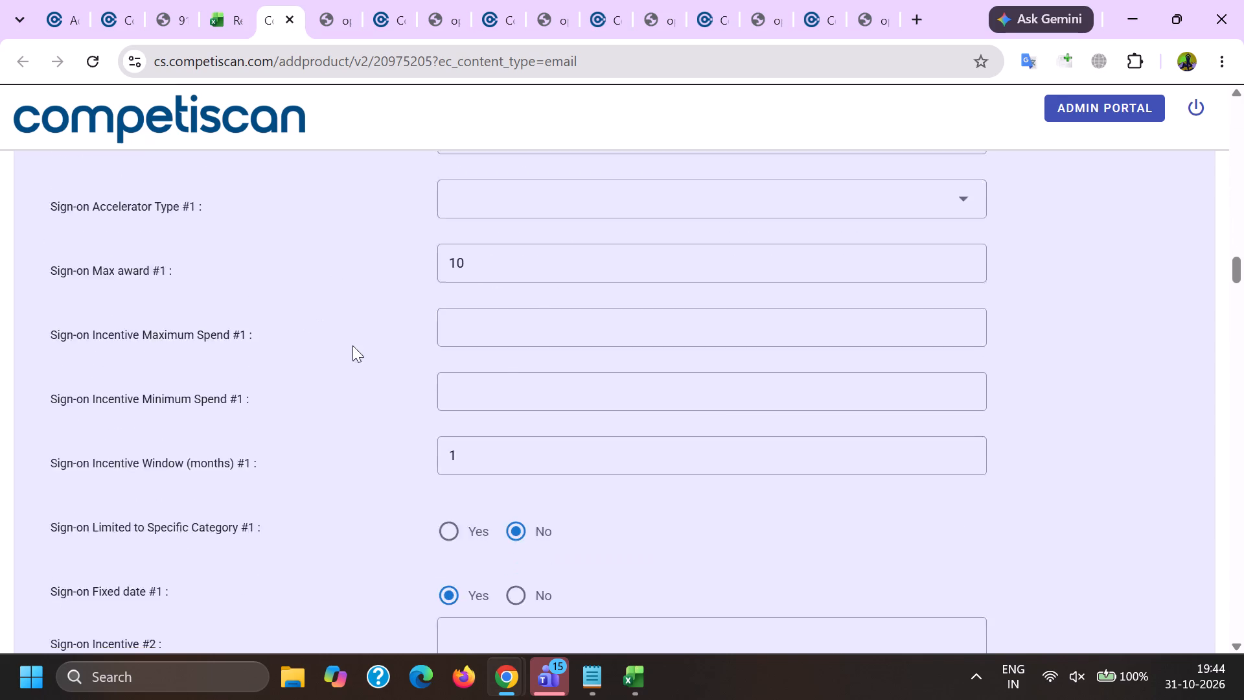
scroll(352, 345, down, 20)
click(375, 384)
key(End)
scroll(374, 383, up, 5)
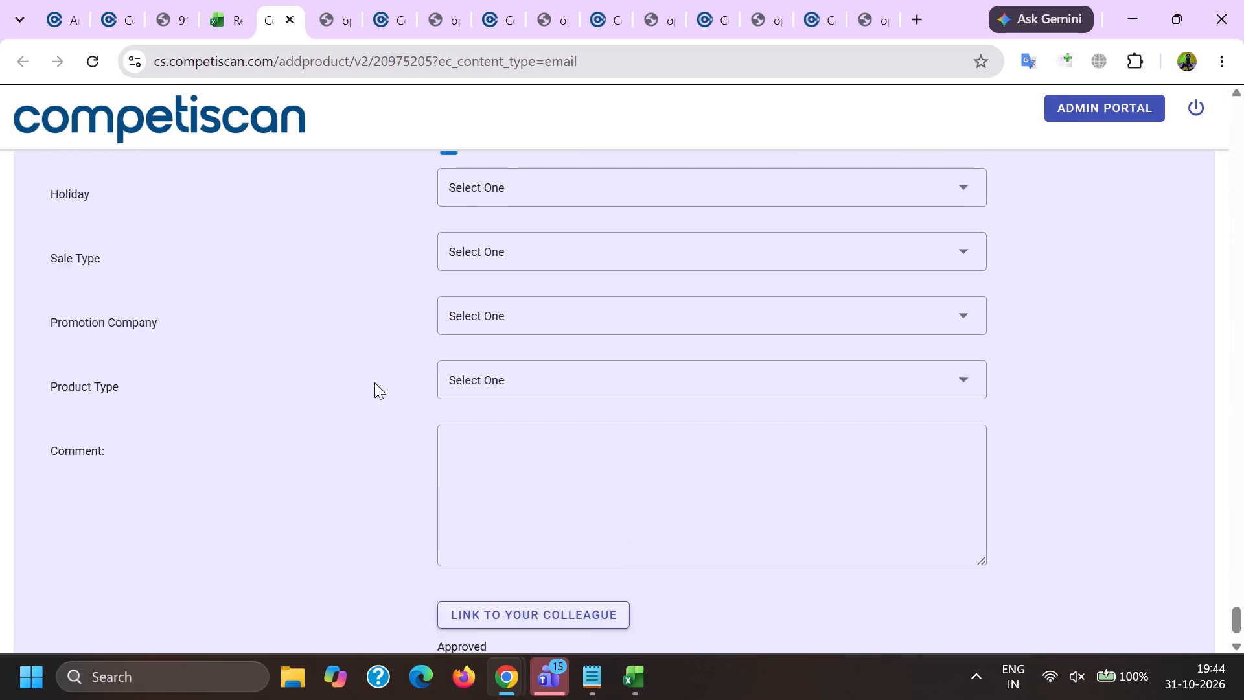
click(284, 14)
click(284, 17)
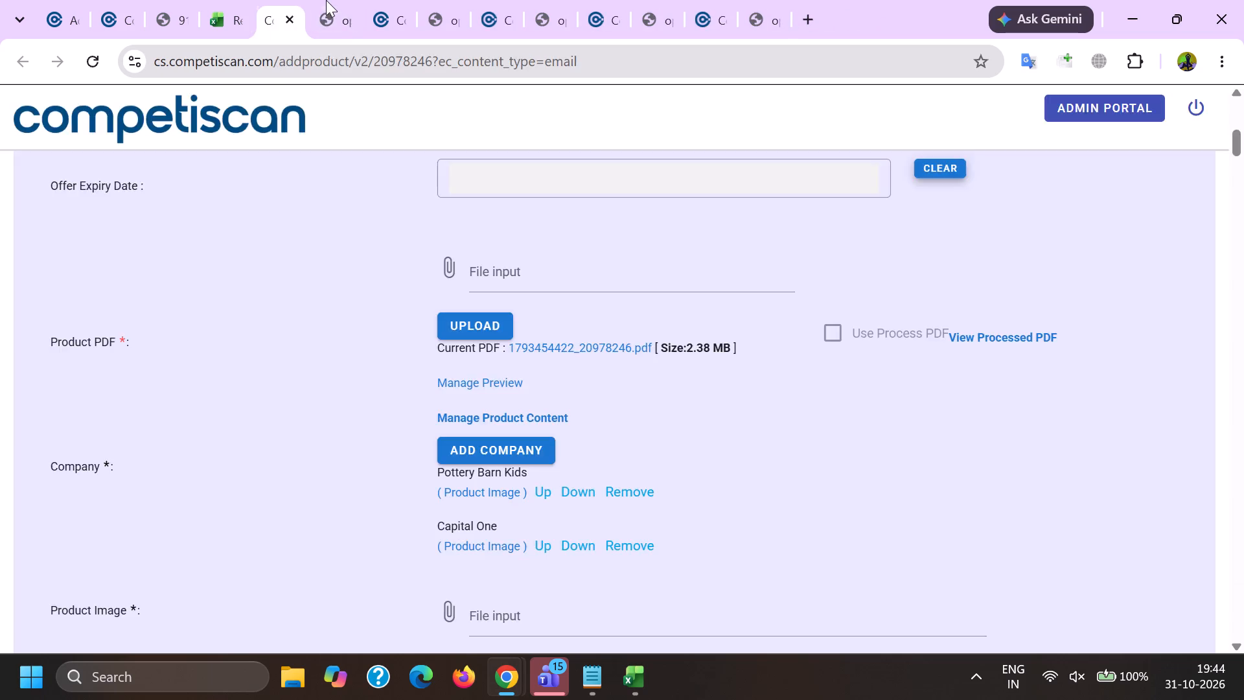
Check product 20978246's companies, headline and retail credit fields against its Pottery Barn Kids PDF, and close its form and PDF.
click(327, 0)
drag(1242, 188, 1243, 699)
click(325, 0)
scroll(572, 242, down, 4)
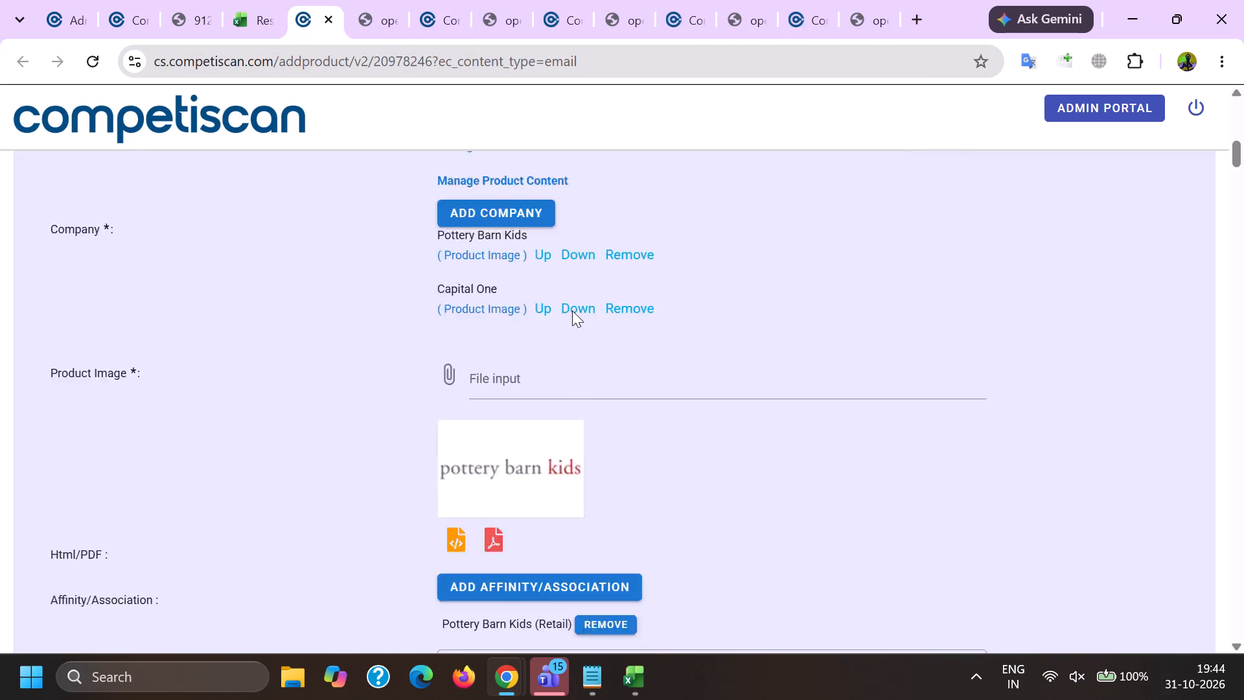
scroll(572, 310, down, 5)
scroll(663, 318, down, 4)
drag(849, 342, 63, 325)
scroll(345, 332, down, 4)
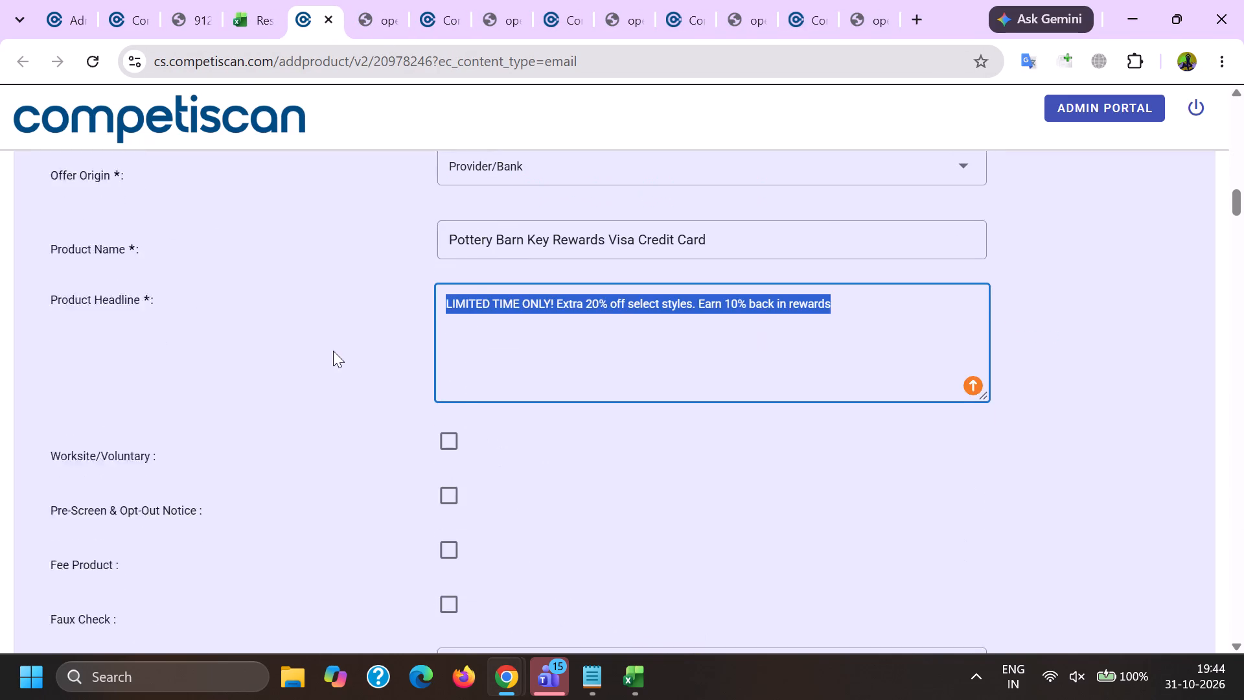
scroll(333, 351, down, 13)
click(343, 345)
key(End)
scroll(398, 353, up, 4)
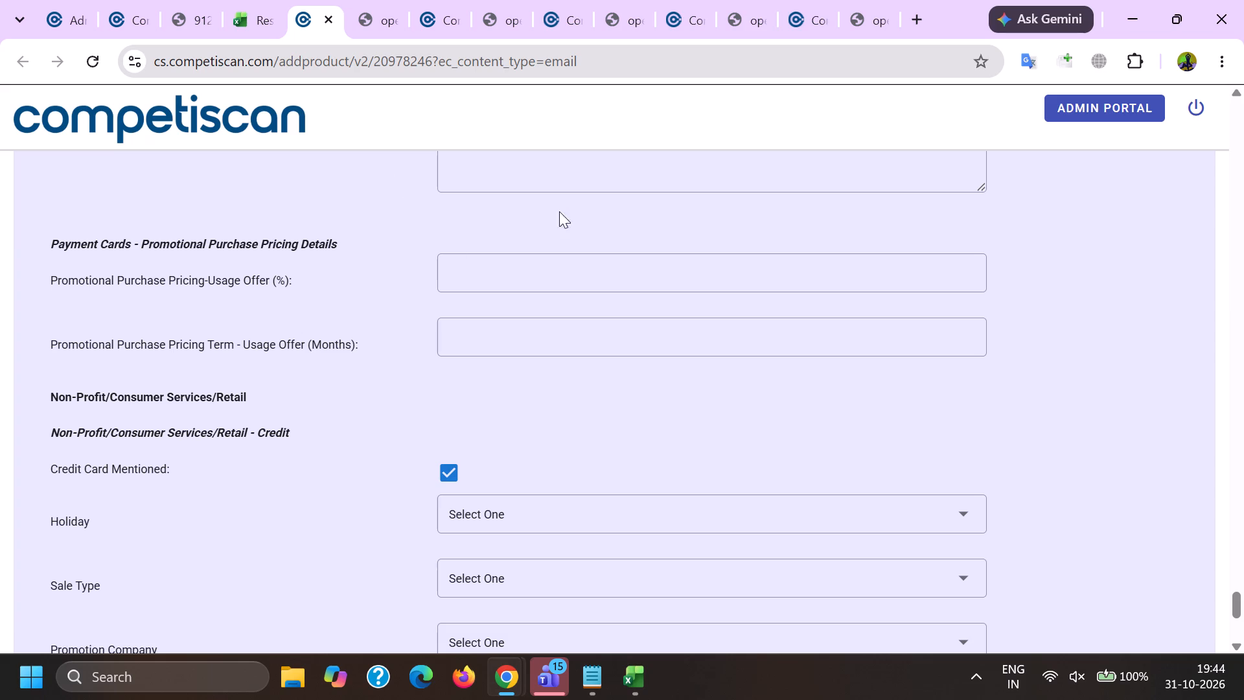
scroll(559, 205, down, 5)
double_click(330, 17)
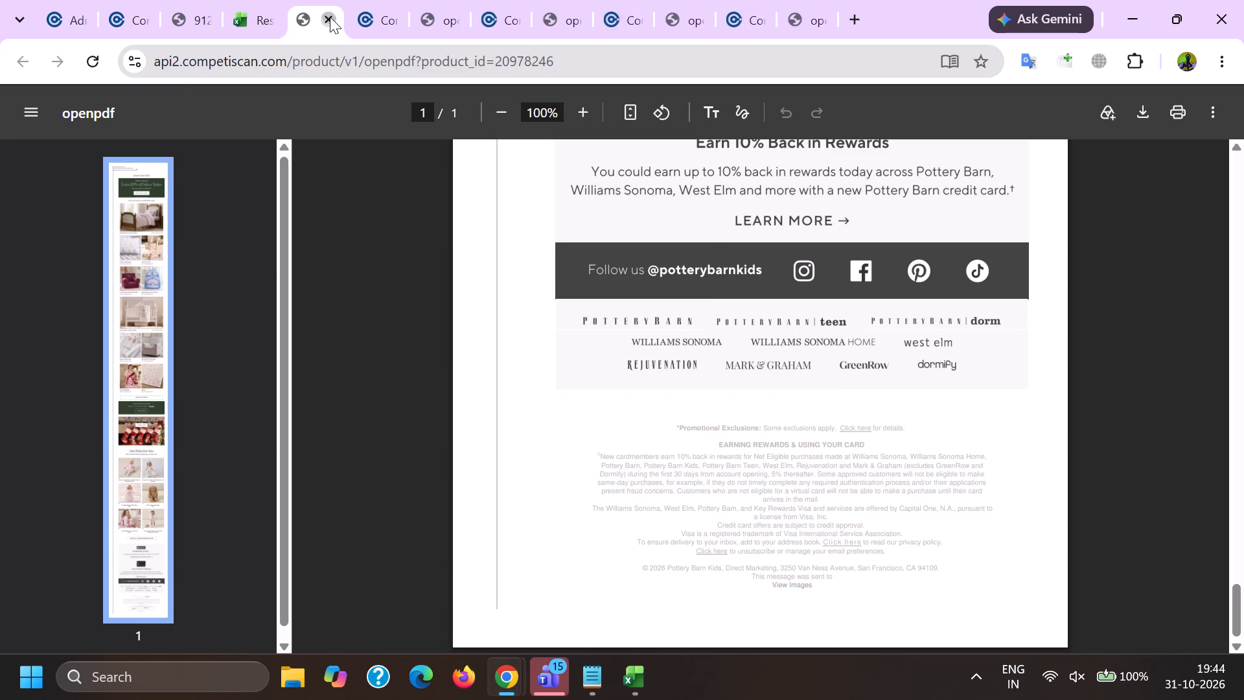
Check product 20975243's headline, sign-on incentive and retail credit fields against its Pottery Barn PDF, and close its form and PDF.
click(374, 0)
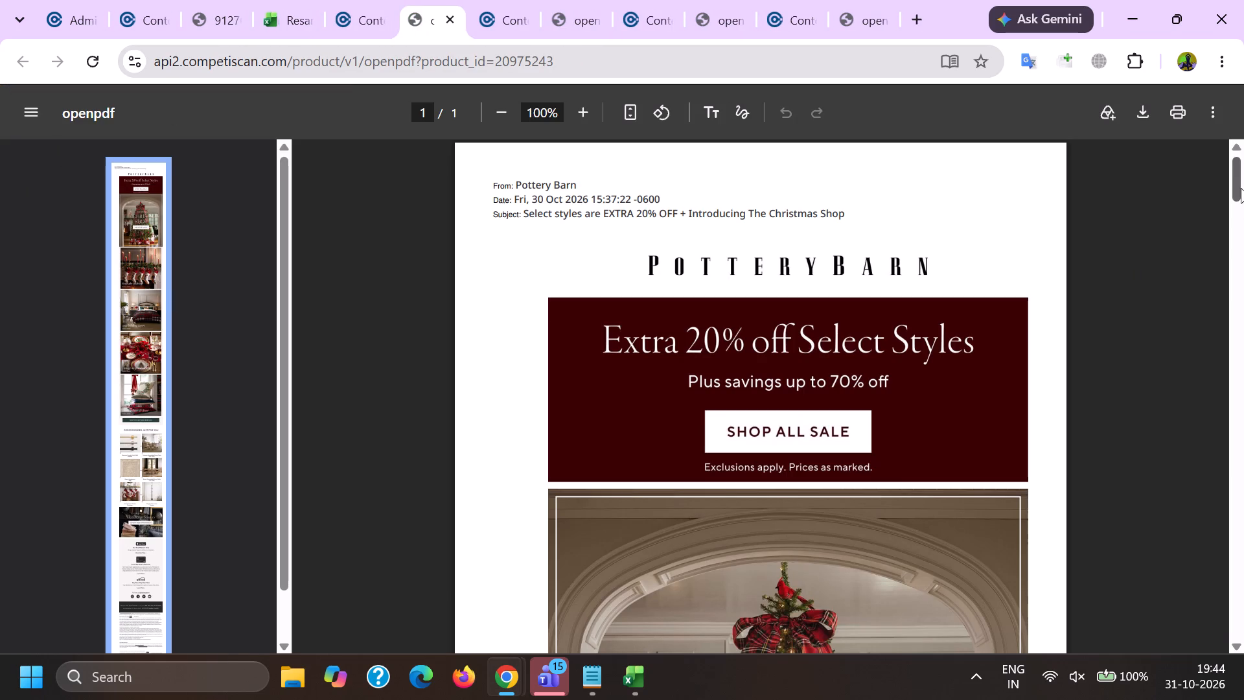
drag(1241, 187, 1243, 699)
click(337, 0)
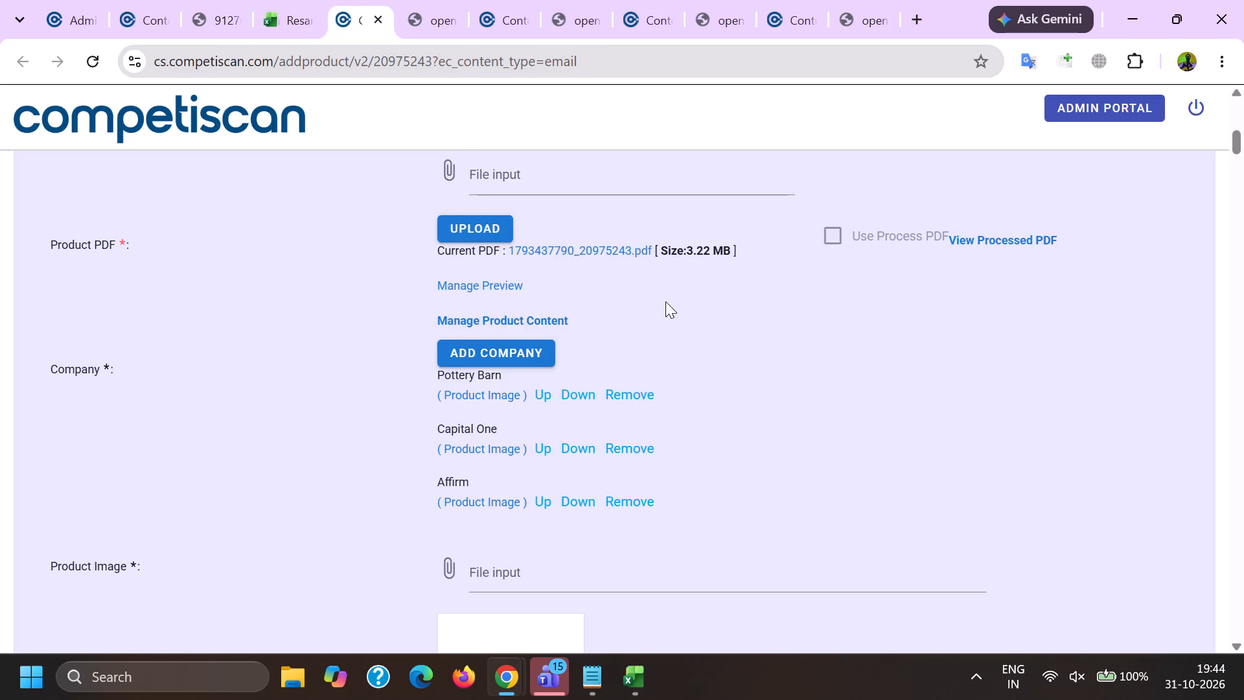
scroll(650, 318, down, 11)
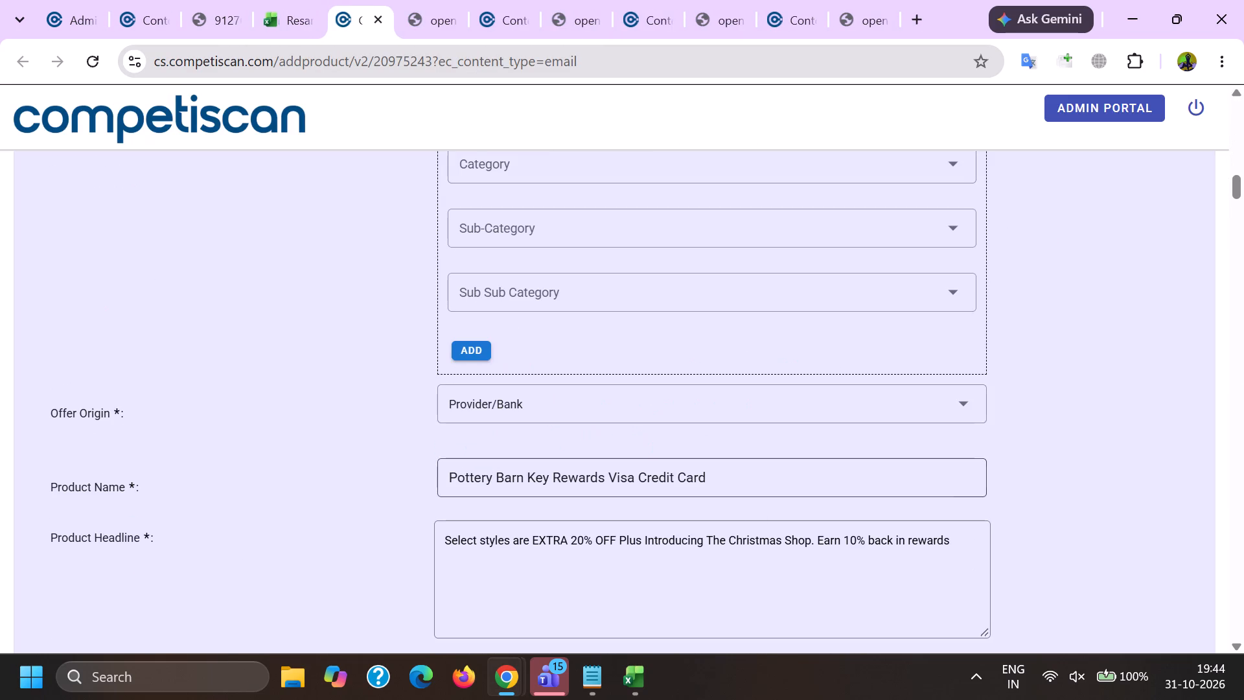
drag(980, 554, 389, 471)
scroll(444, 437, down, 14)
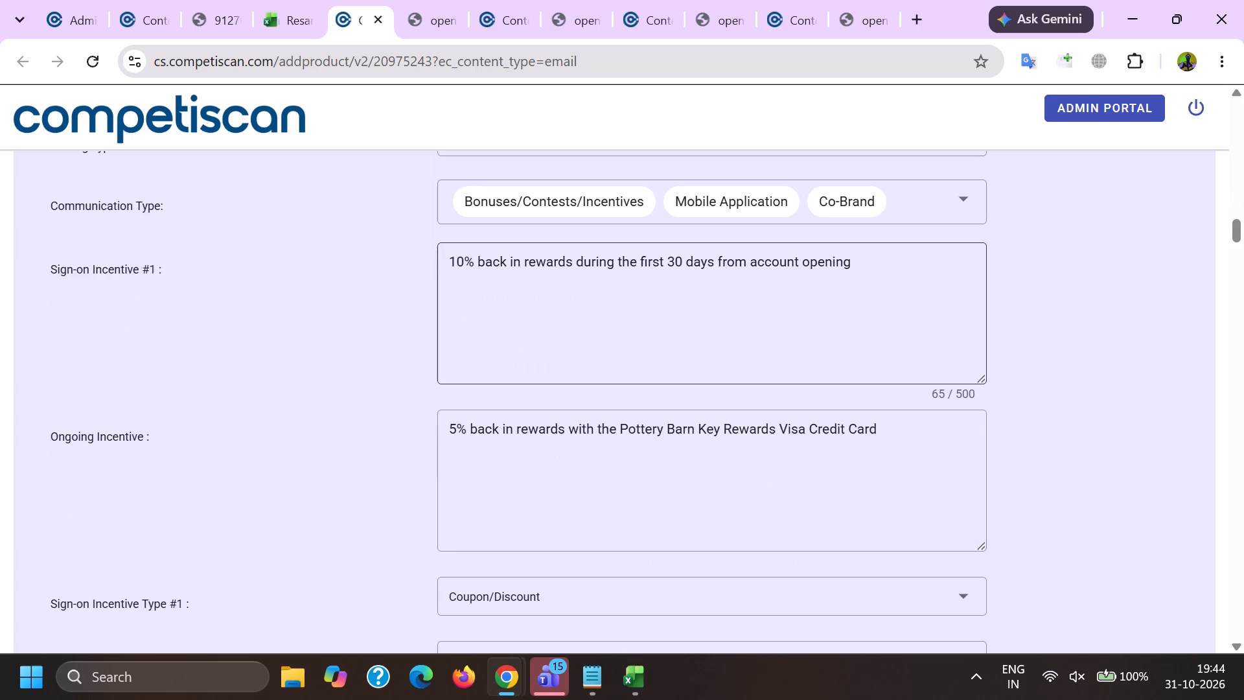
scroll(439, 420, down, 20)
scroll(439, 420, down, 10)
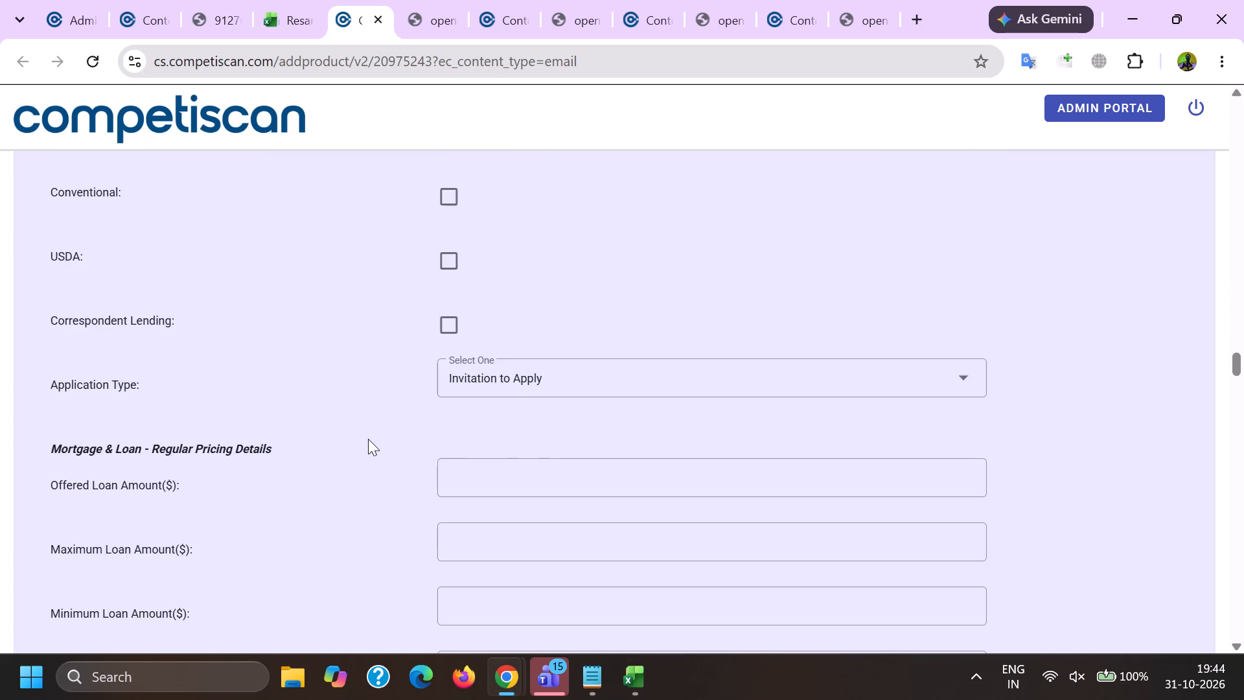
scroll(368, 438, down, 9)
click(363, 447)
key(End)
scroll(363, 447, up, 5)
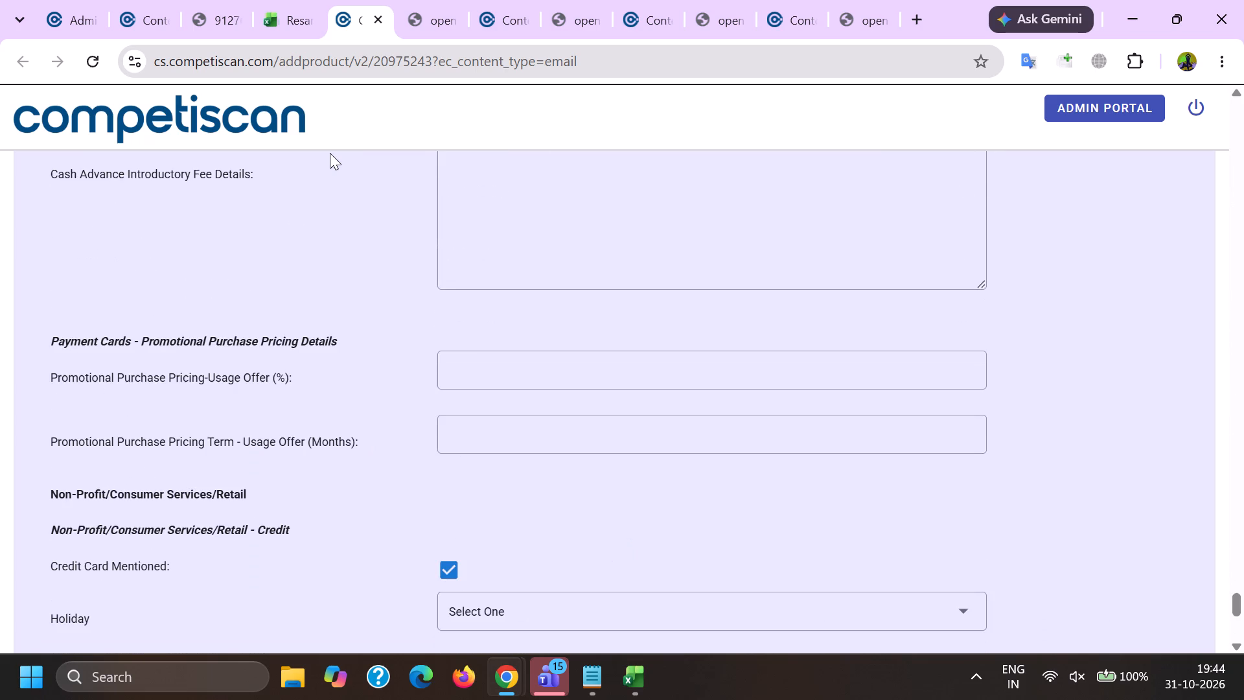
double_click(376, 20)
Check product 20975267's headline, incentive, loan APR and retail credit fields against its Pottery Barn PDF, and close its form and PDF.
click(448, 0)
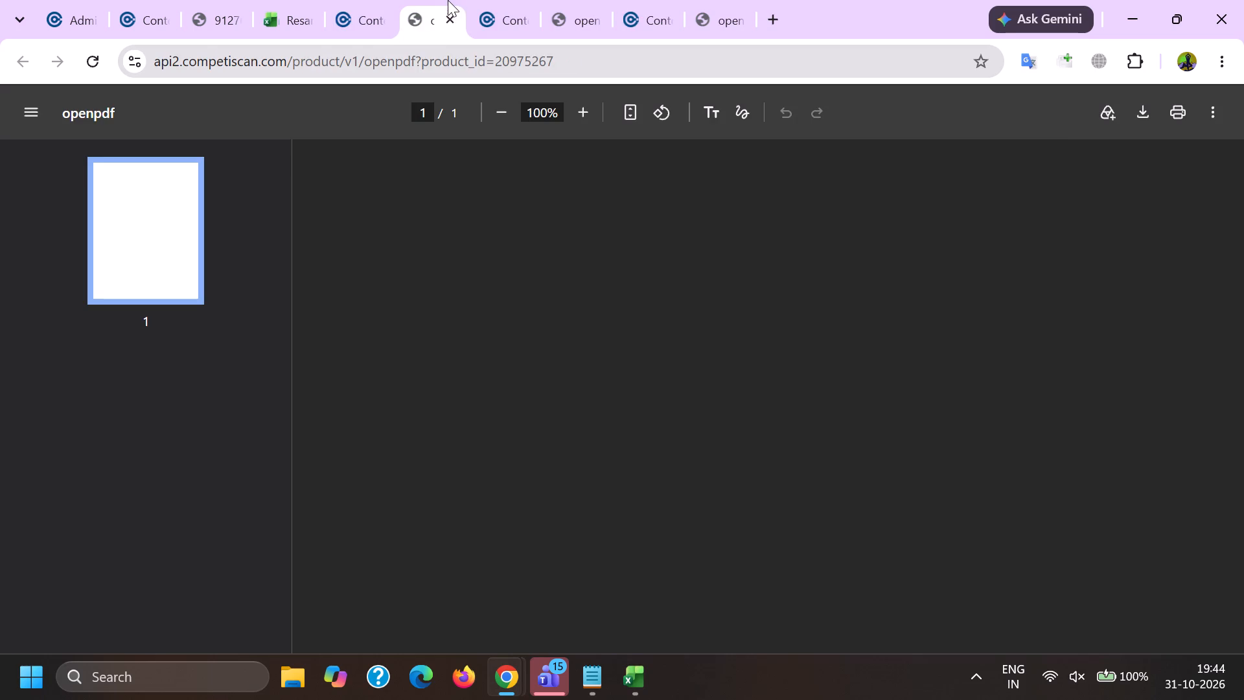
drag(1241, 191, 1241, 202)
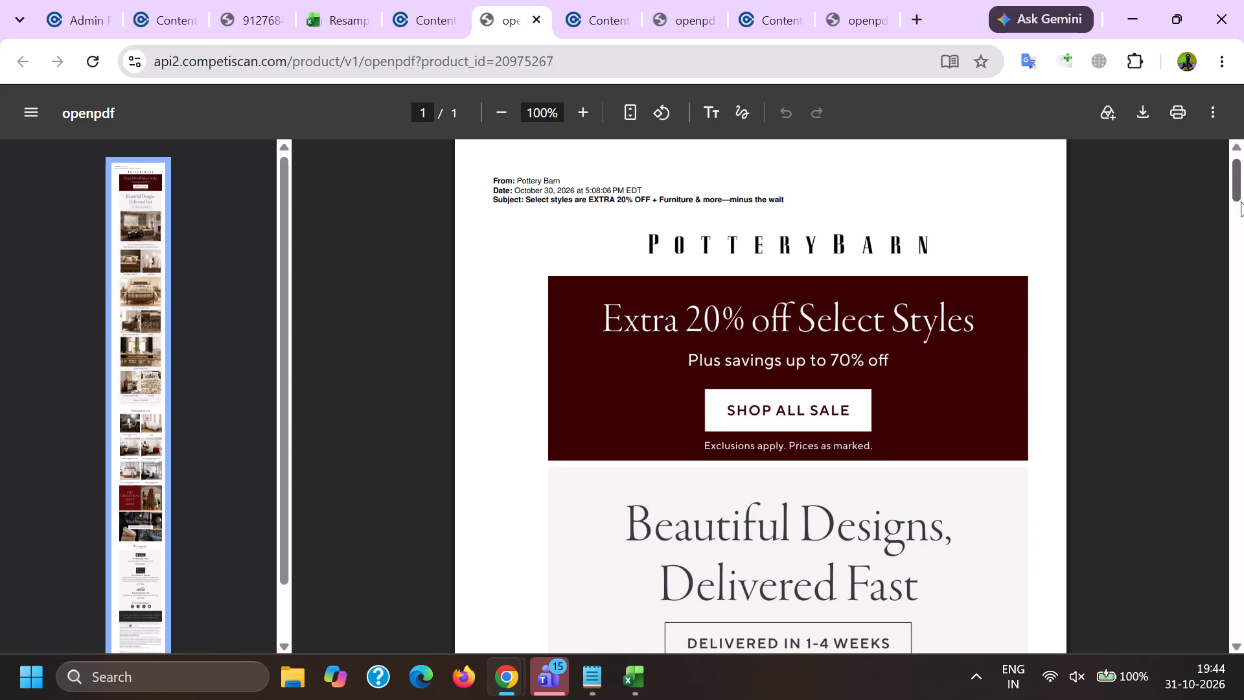
drag(1241, 202, 1243, 697)
click(441, 0)
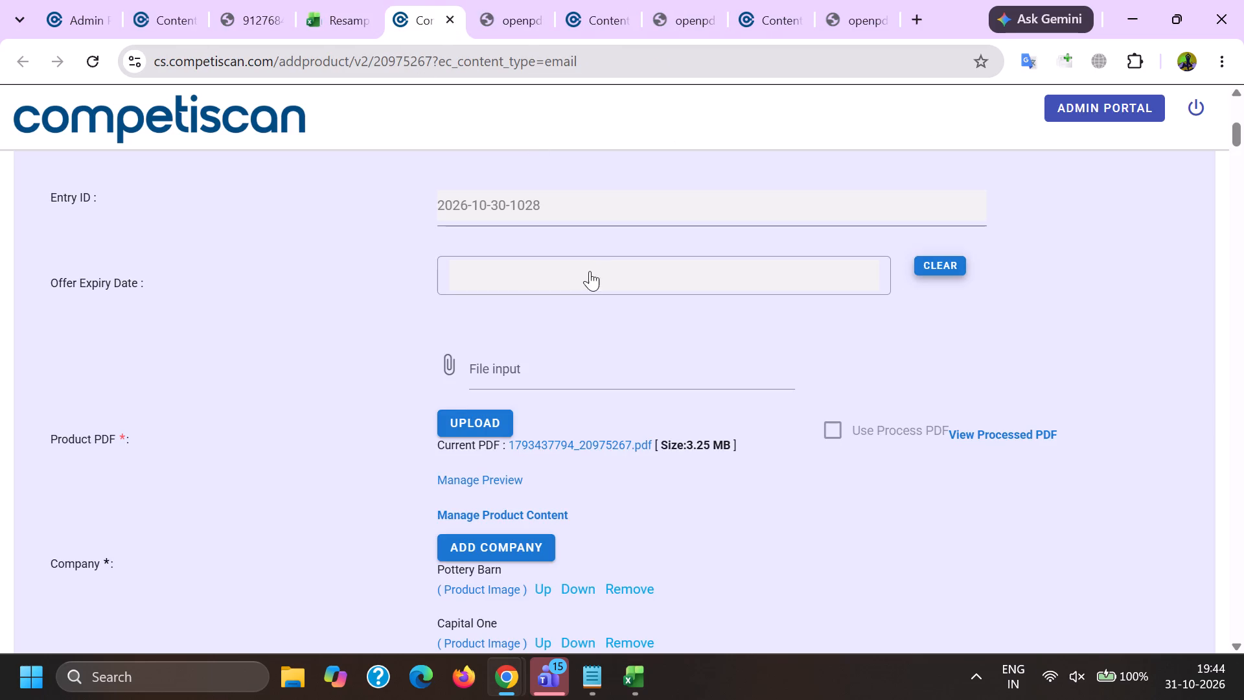
scroll(581, 282, down, 9)
scroll(654, 297, down, 3)
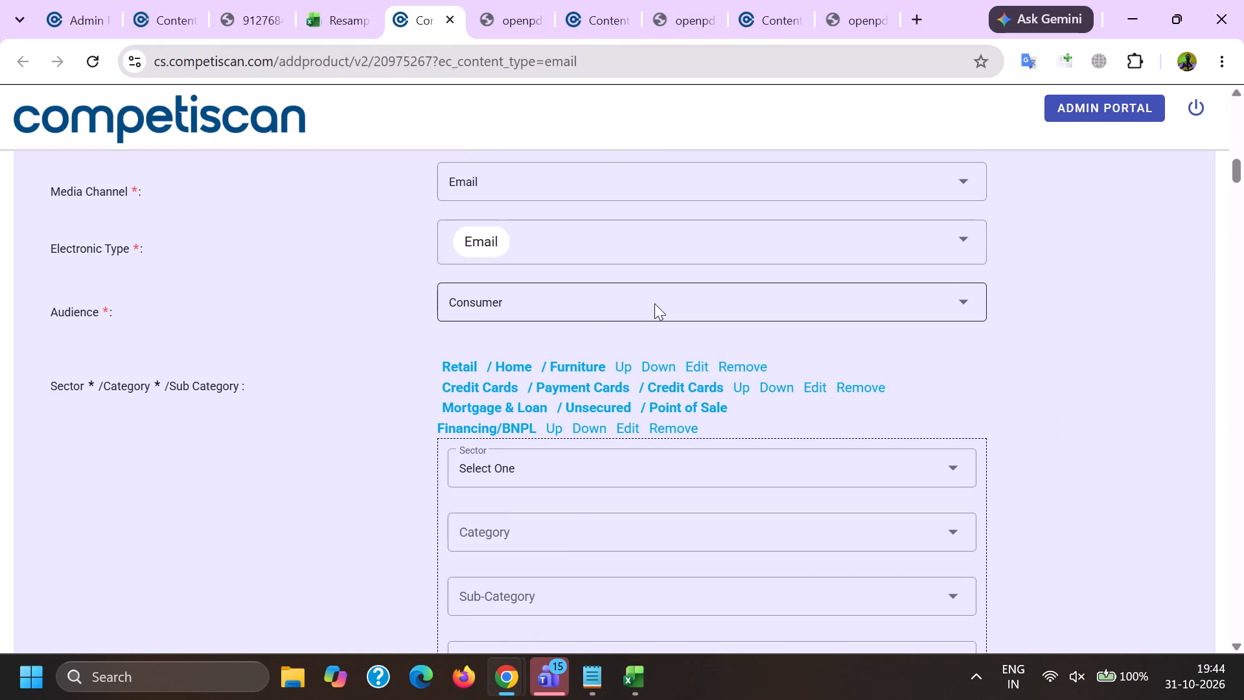
scroll(654, 303, down, 2)
drag(971, 420, 424, 410)
scroll(443, 388, down, 2)
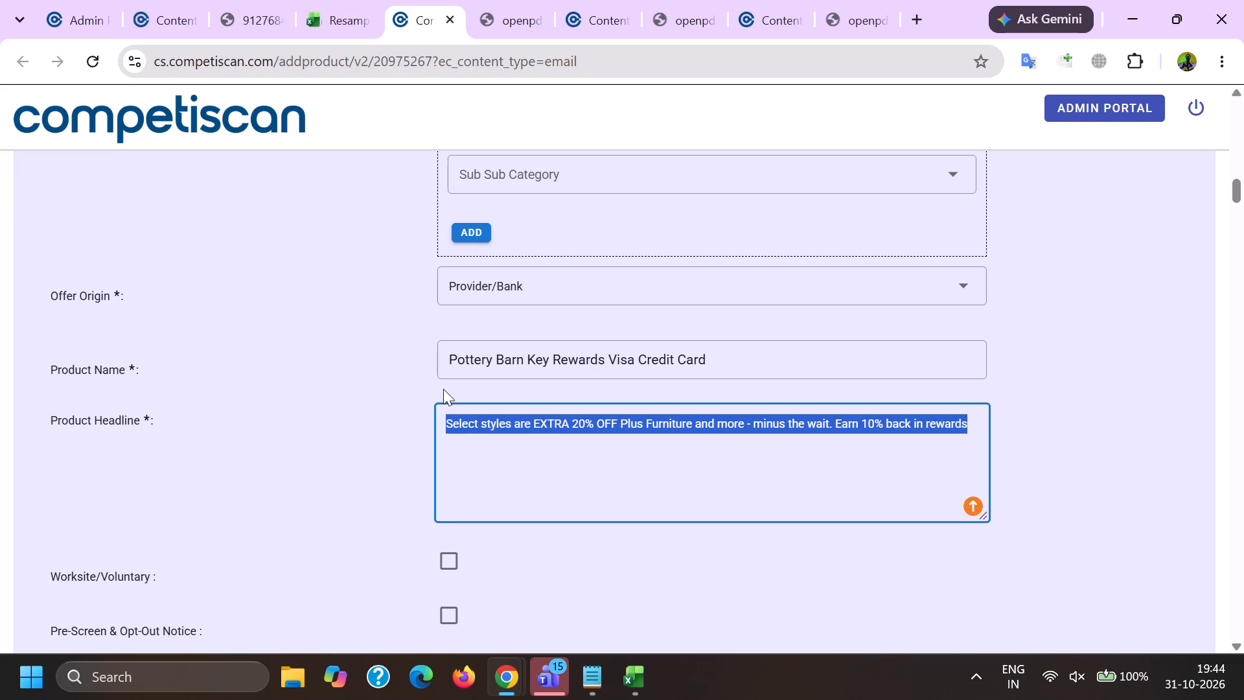
scroll(443, 389, down, 18)
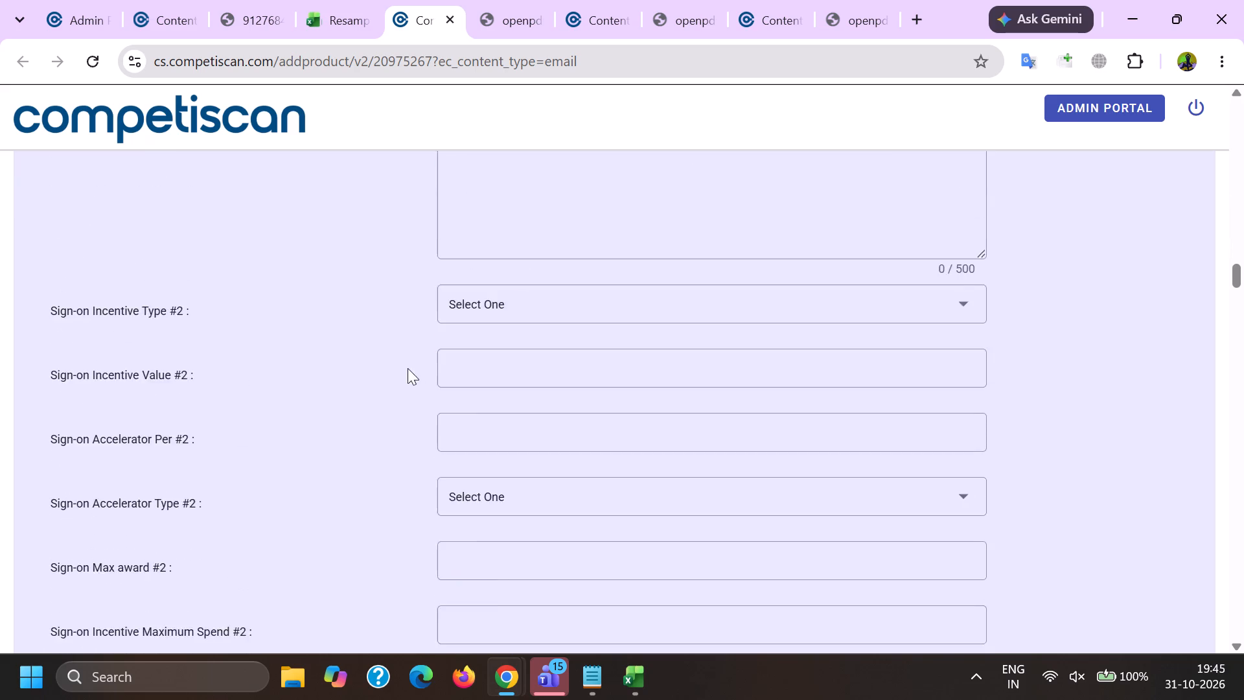
scroll(408, 368, down, 20)
scroll(408, 368, down, 6)
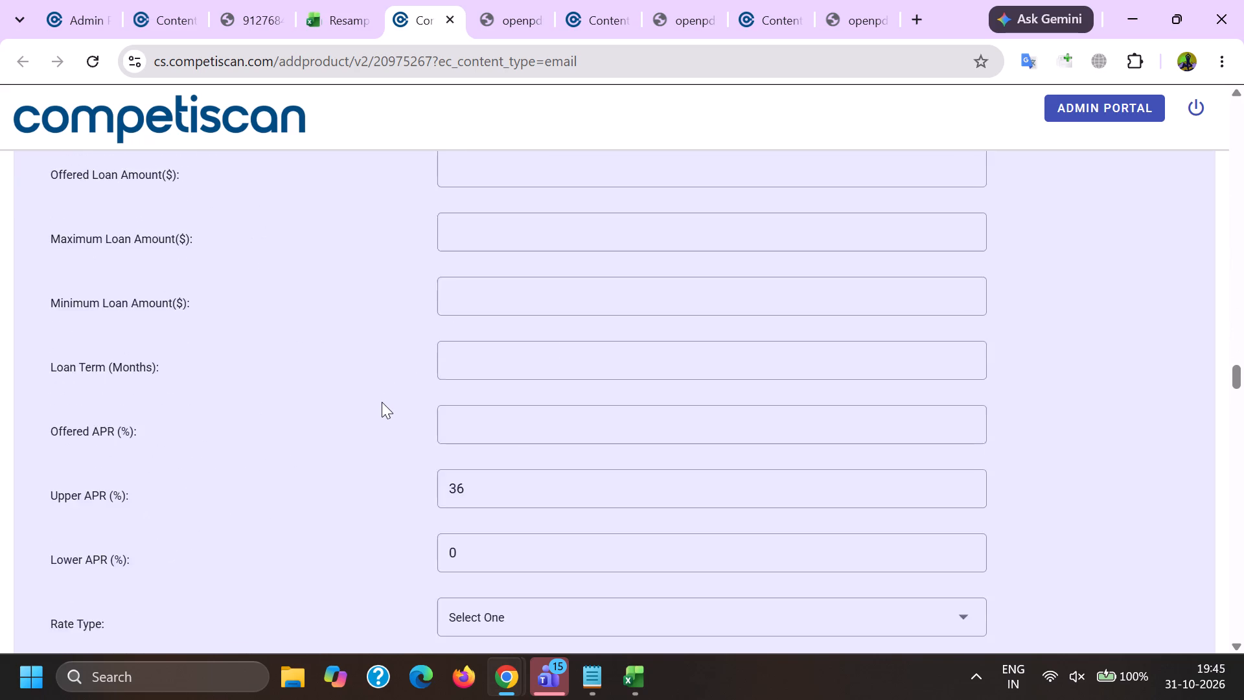
scroll(382, 402, down, 5)
click(382, 402)
key(End)
scroll(382, 401, up, 5)
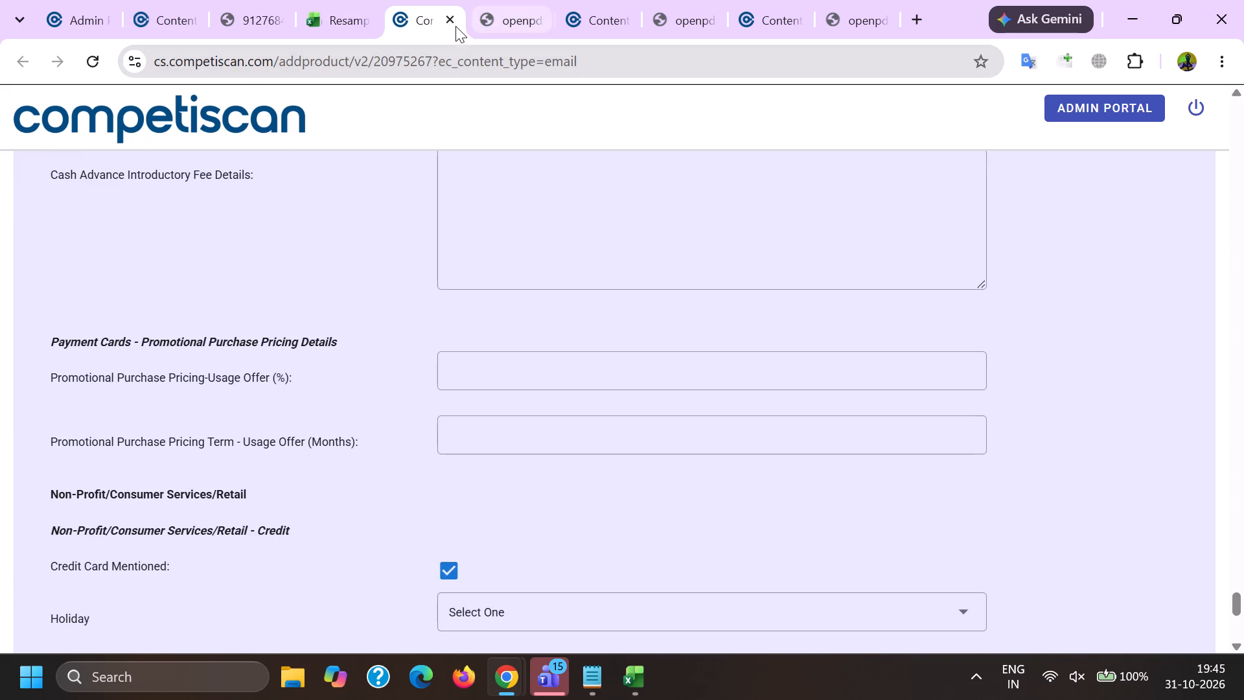
double_click(451, 21)
Check product 20975401's headline, sign-on incentive, loan and retail credit fields against its Pottery Barn PDF, and close its form and PDF.
click(517, 0)
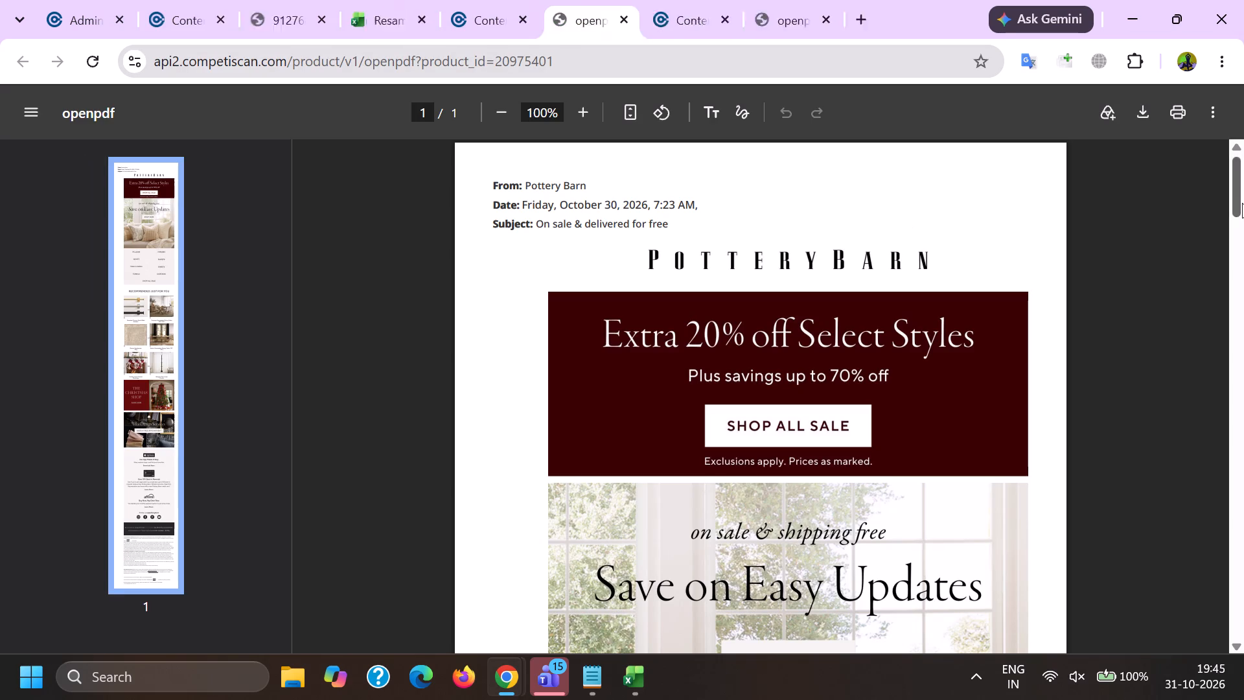
drag(1242, 201, 1243, 698)
click(496, 0)
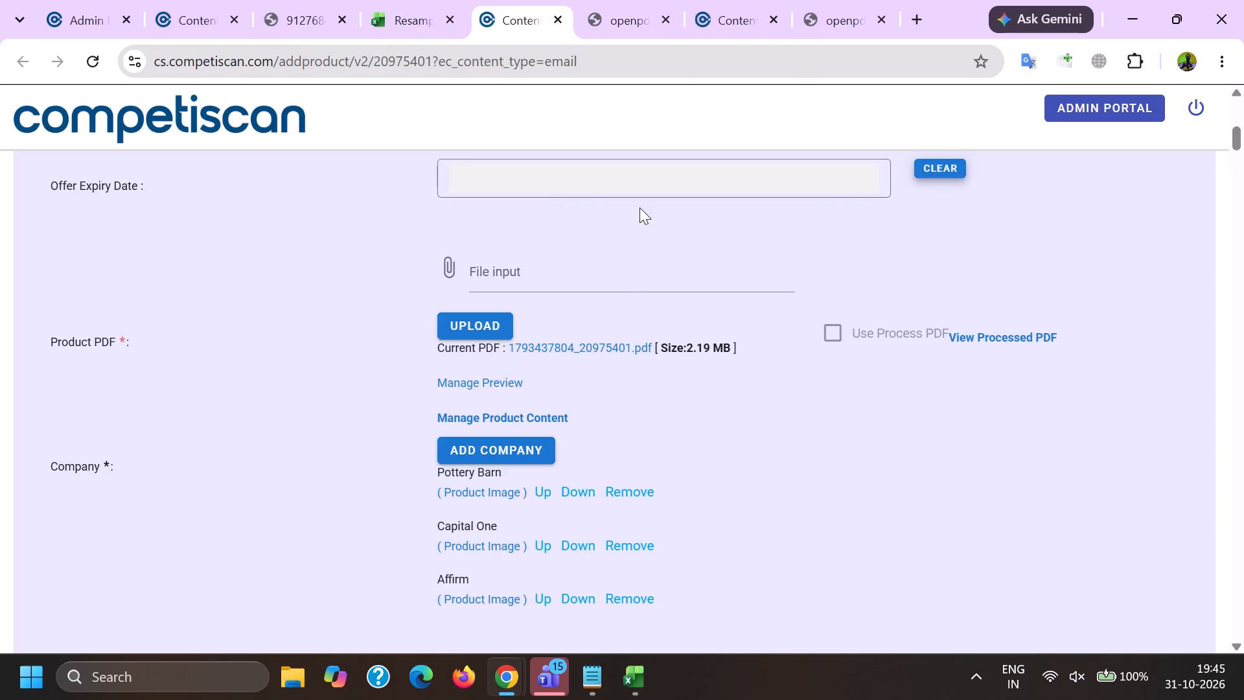
scroll(634, 231, down, 8)
scroll(732, 294, down, 5)
drag(842, 456, 465, 399)
scroll(427, 355, down, 7)
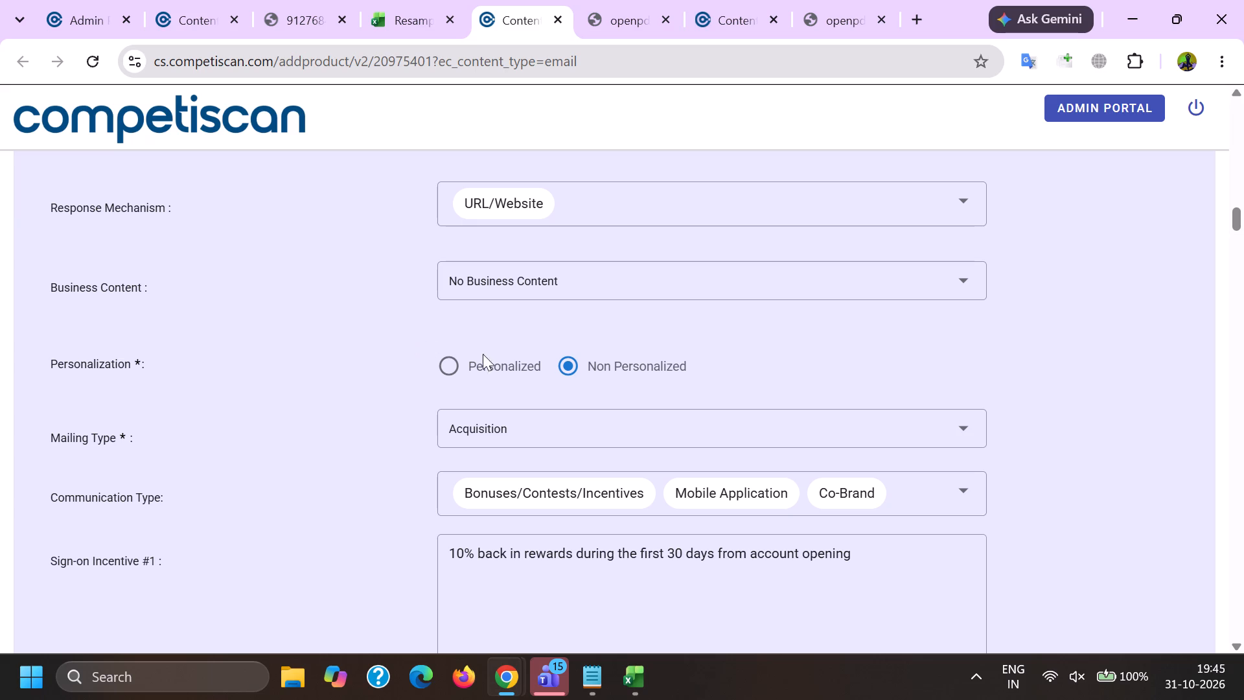
scroll(486, 355, down, 20)
scroll(486, 355, down, 9)
scroll(421, 283, up, 1)
scroll(421, 284, down, 10)
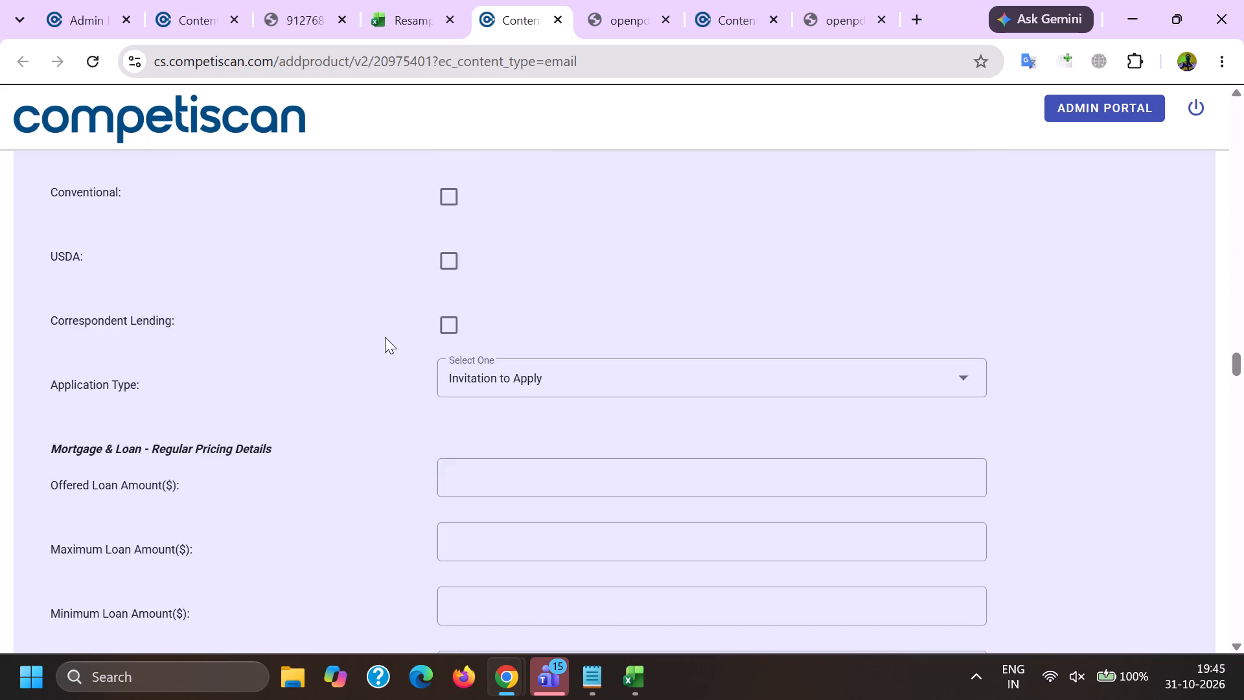
scroll(385, 337, down, 3)
click(365, 360)
scroll(365, 358, down, 5)
click(363, 367)
key(End)
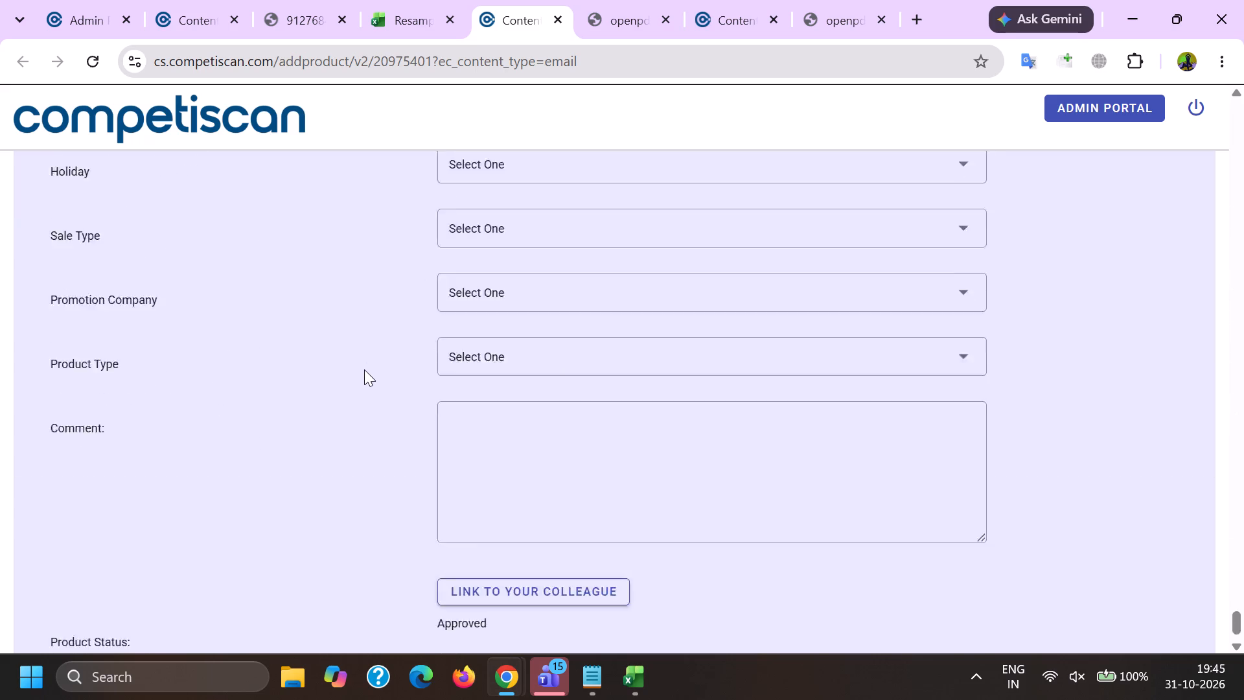
scroll(364, 369, up, 6)
scroll(525, 82, down, 5)
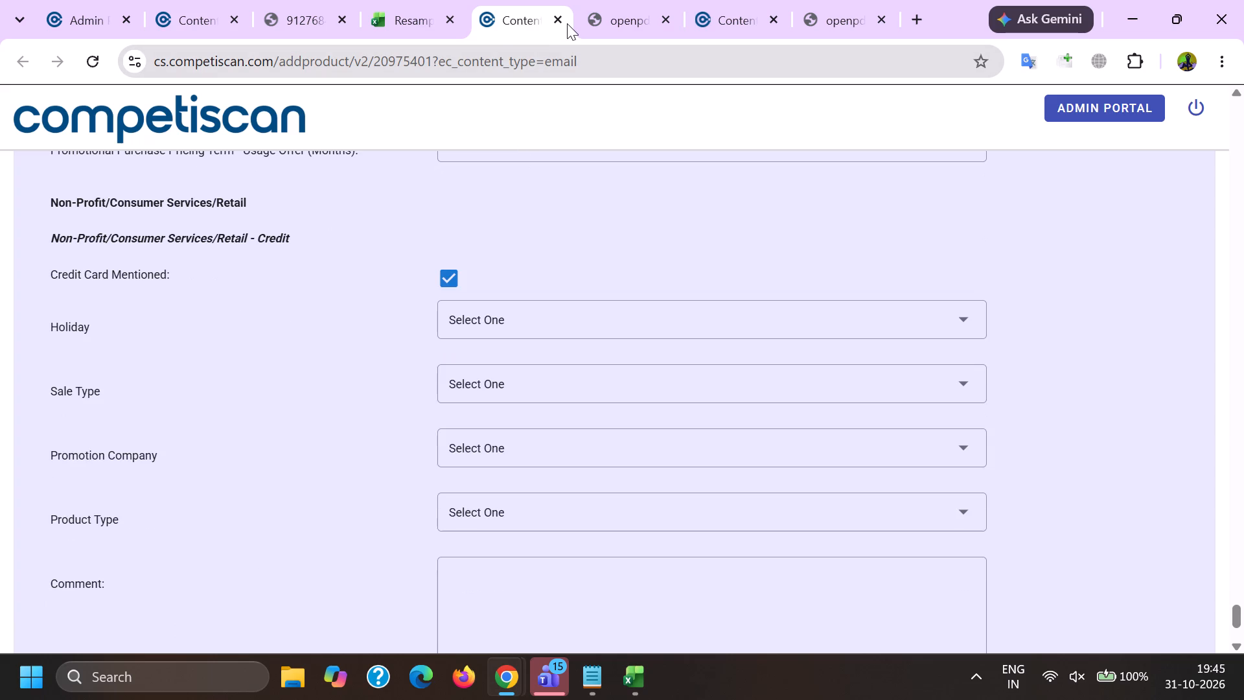
click(559, 21)
click(559, 21)
Add the sector Mortgage & Loan / Unsecured / Point of Sale Financing/BNPL to product 20975438.
click(606, 0)
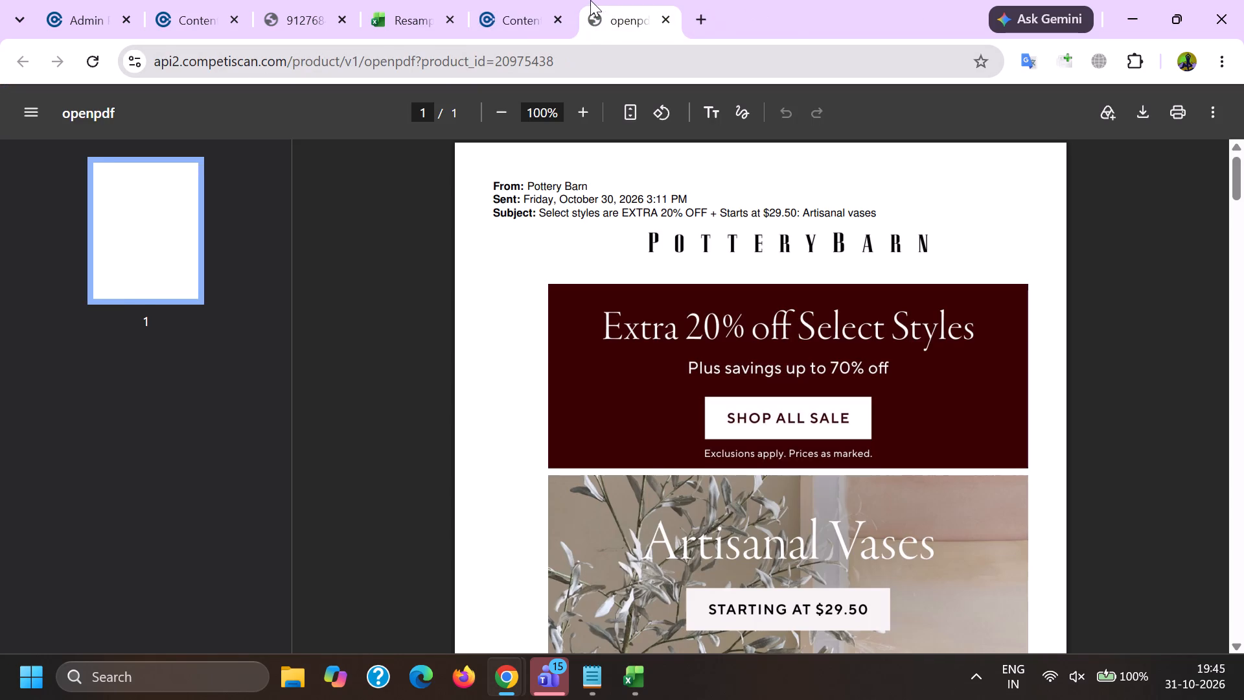
click(533, 0)
scroll(572, 256, down, 11)
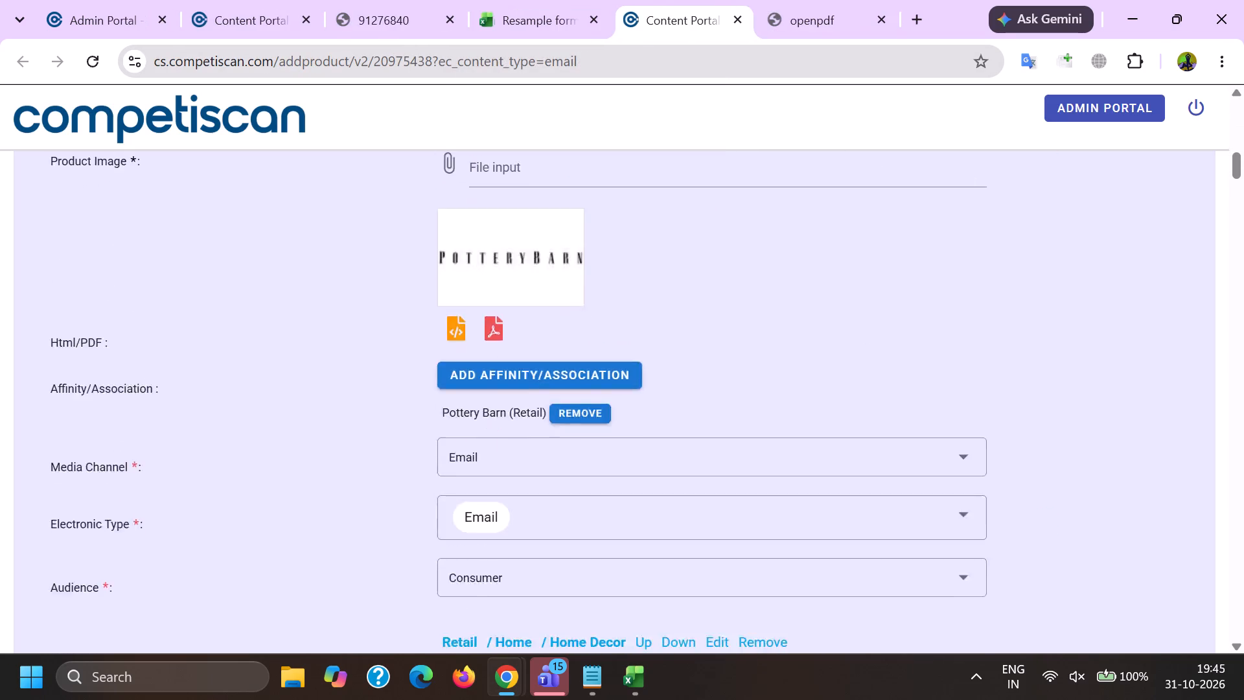
click(570, 329)
scroll(562, 415, down, 3)
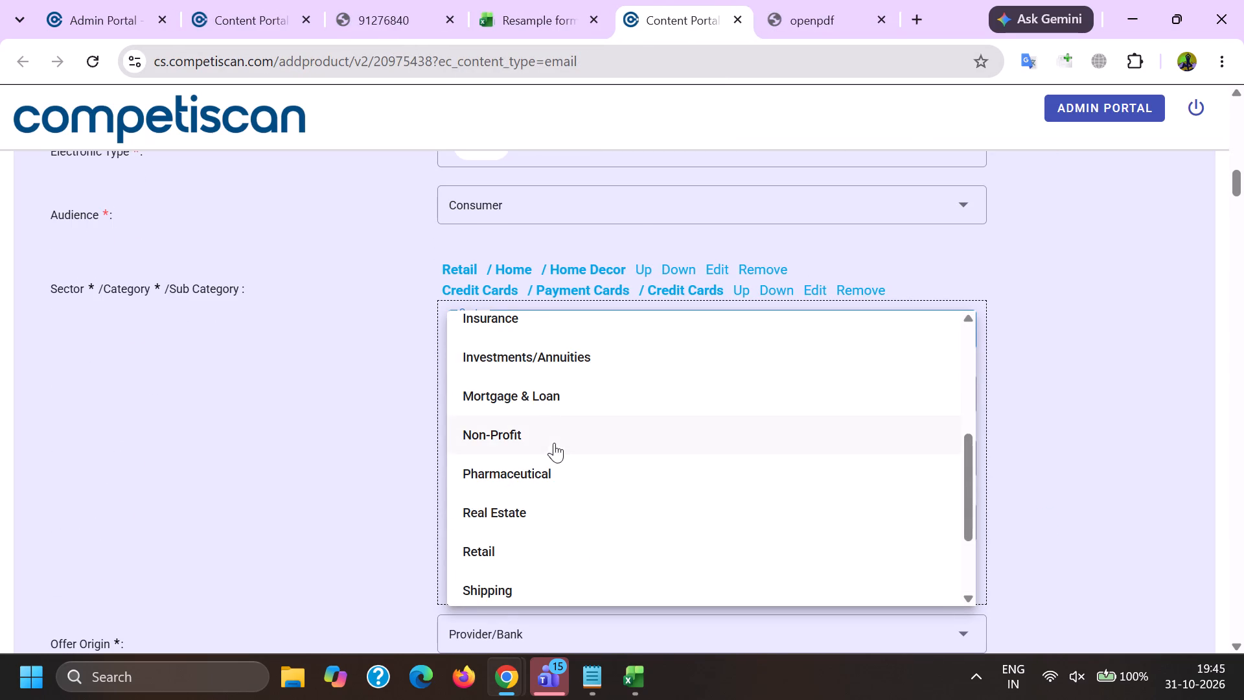
click(544, 394)
drag(282, 392, 295, 400)
click(554, 384)
scroll(539, 334, down, 1)
click(531, 379)
click(502, 368)
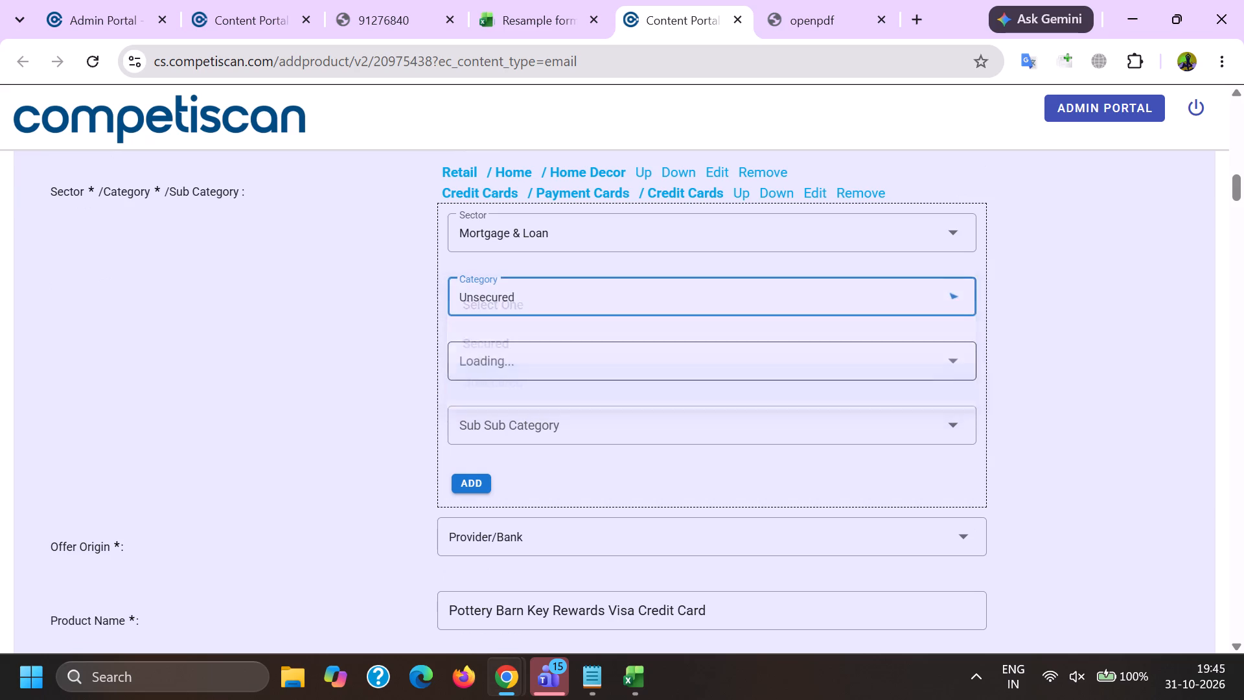
scroll(507, 304, down, 2)
scroll(505, 362, down, 6)
click(512, 402)
click(422, 376)
click(477, 294)
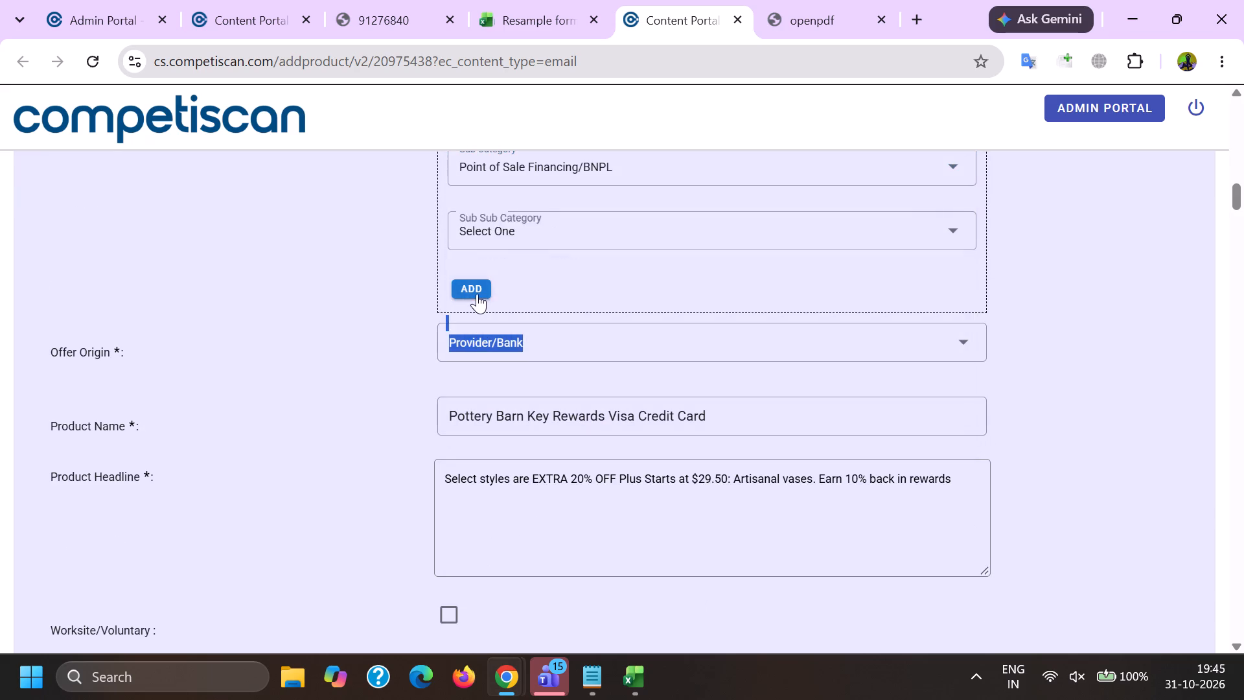
Review product 20975438's headline and incentive fields, and set its Mortgage & Loan application type to Invitation to Apply.
scroll(509, 258, down, 7)
scroll(477, 323, up, 5)
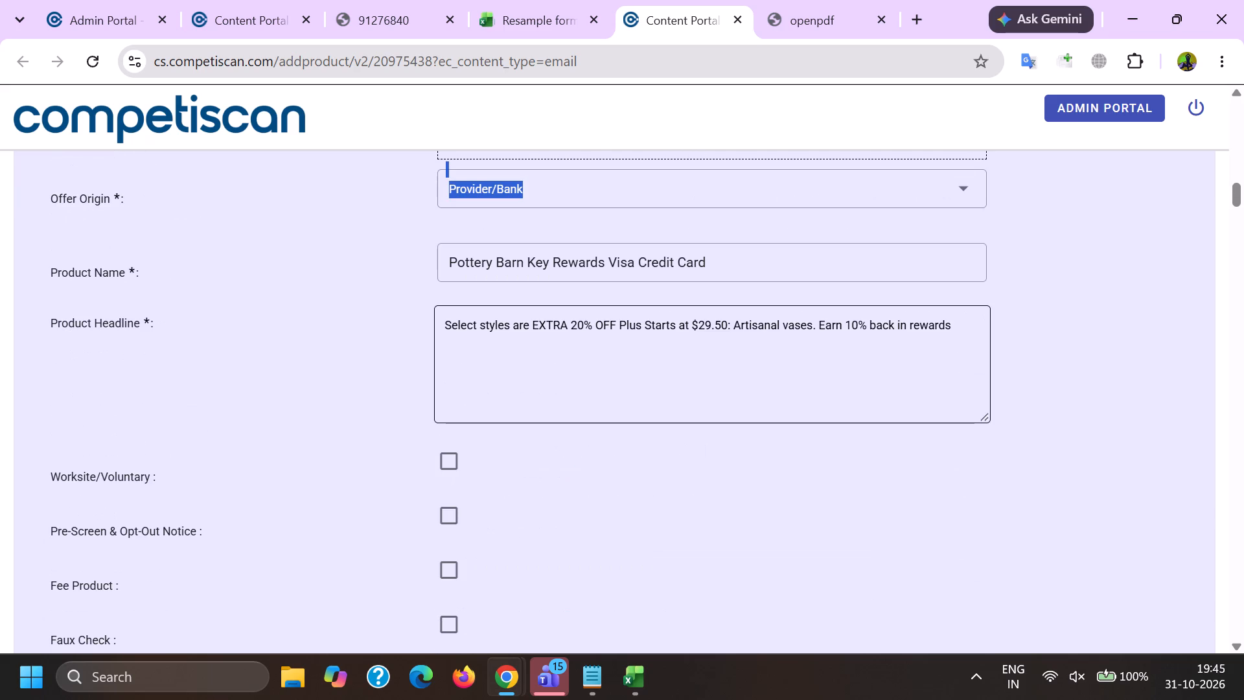
scroll(474, 326, down, 20)
scroll(474, 326, down, 9)
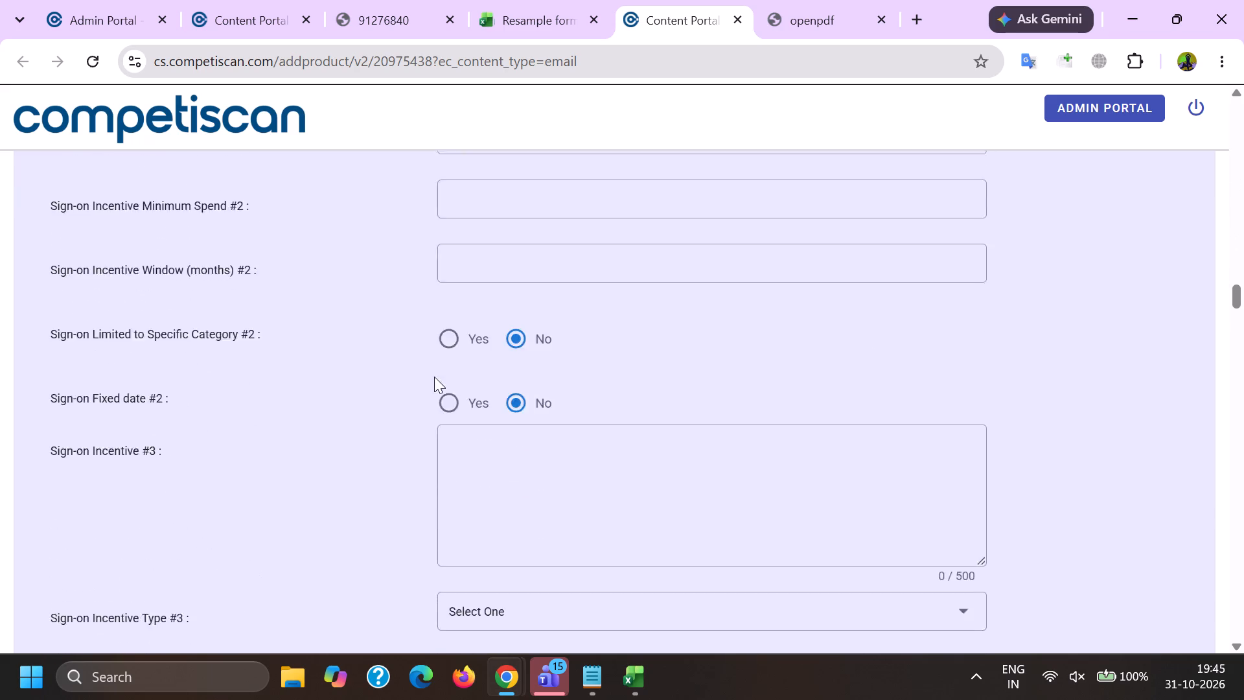
scroll(434, 377, down, 20)
scroll(434, 377, down, 2)
scroll(426, 414, up, 6)
scroll(473, 386, up, 2)
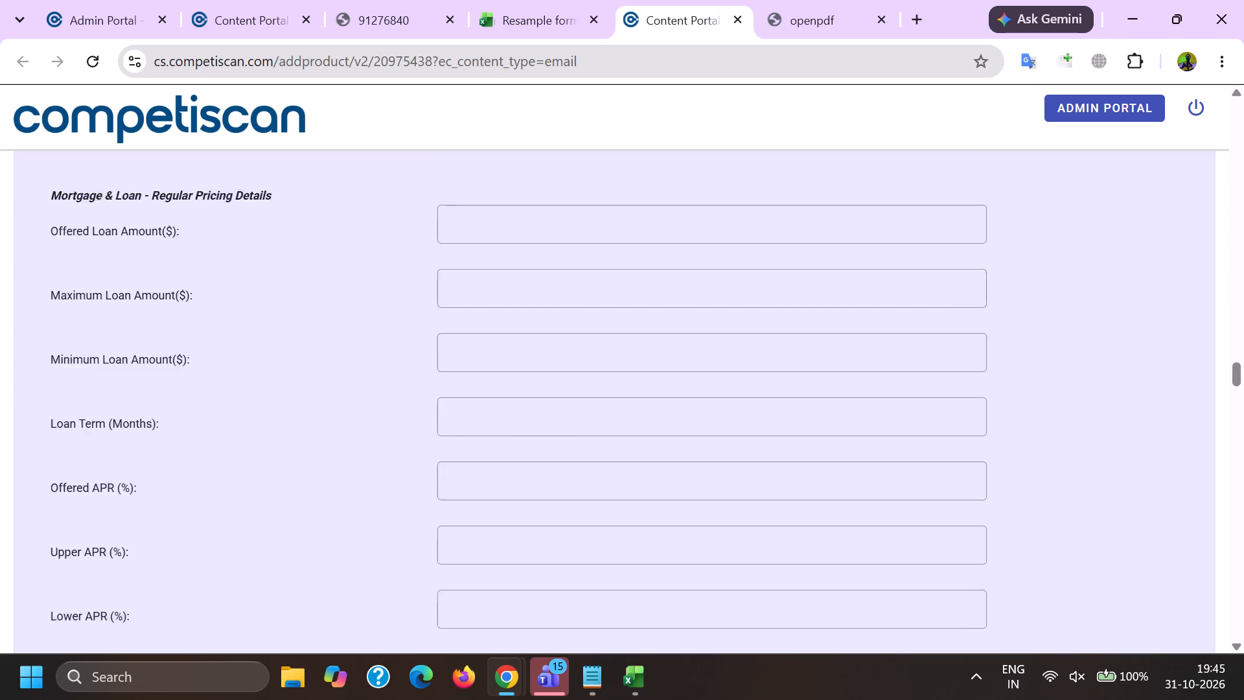
click(509, 271)
click(504, 345)
click(395, 350)
Set the Mortgage & Loan regular pricing to an Upper APR of 36 and a Lower APR of 0.
scroll(466, 305, down, 4)
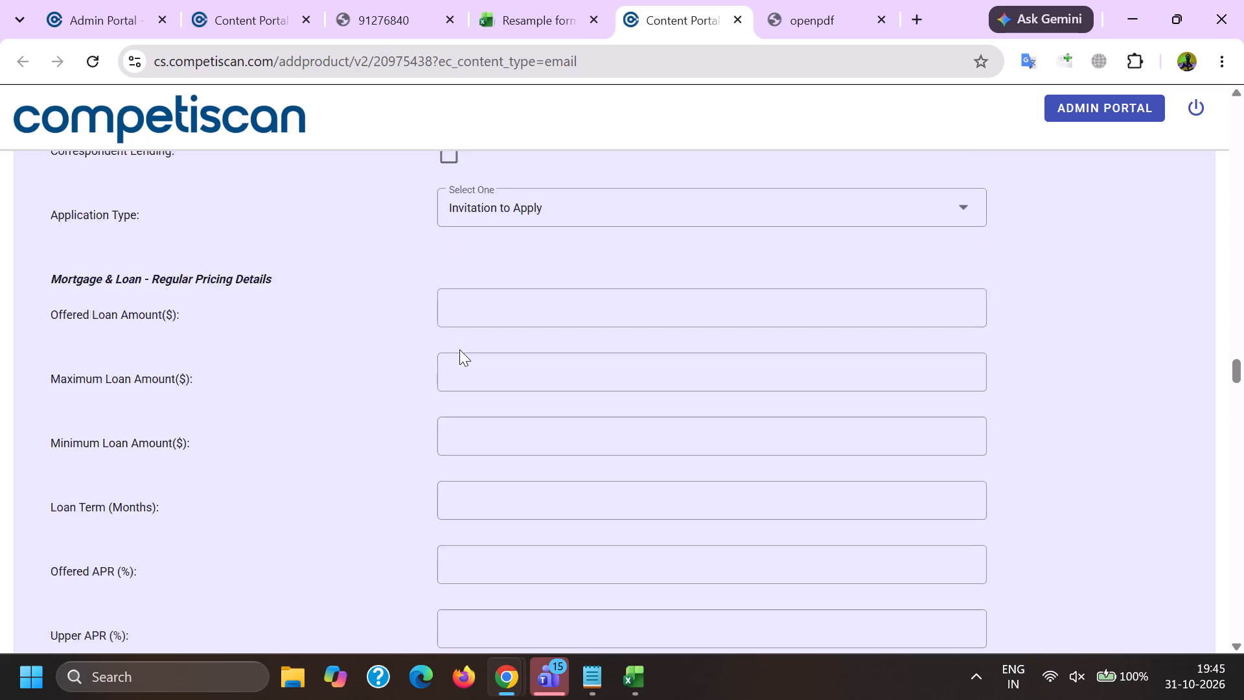
click(479, 311)
click(476, 296)
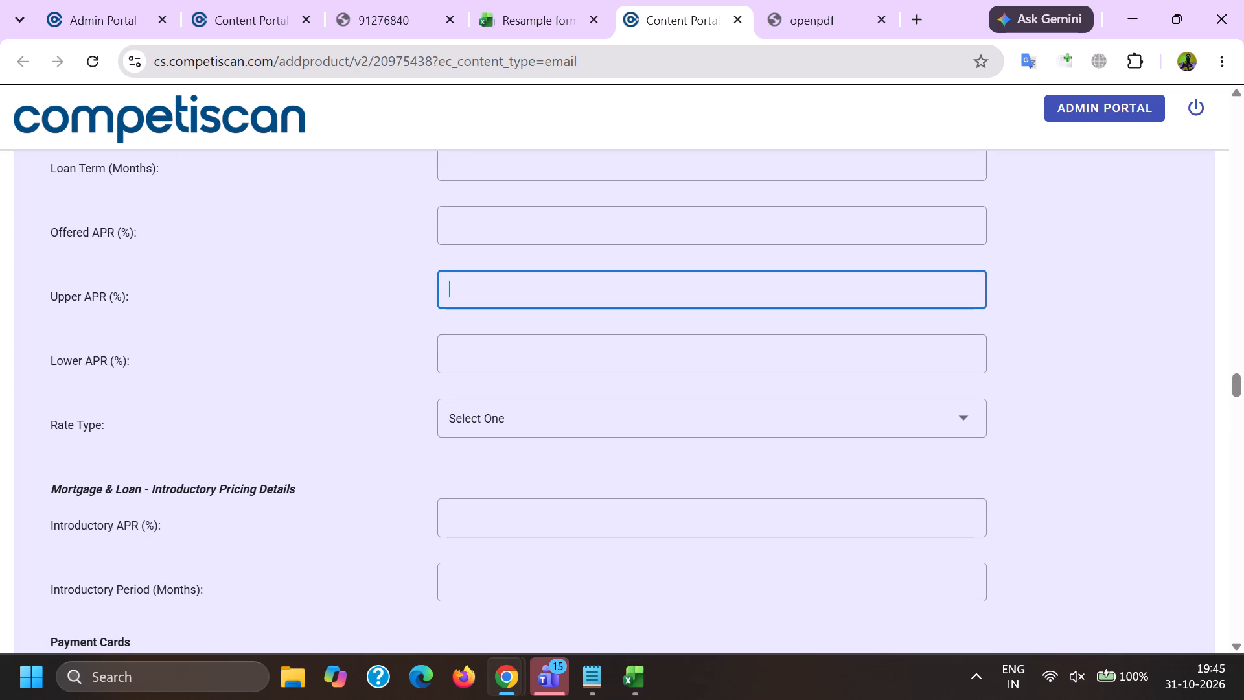
key(3)
key(6)
key(Tab)
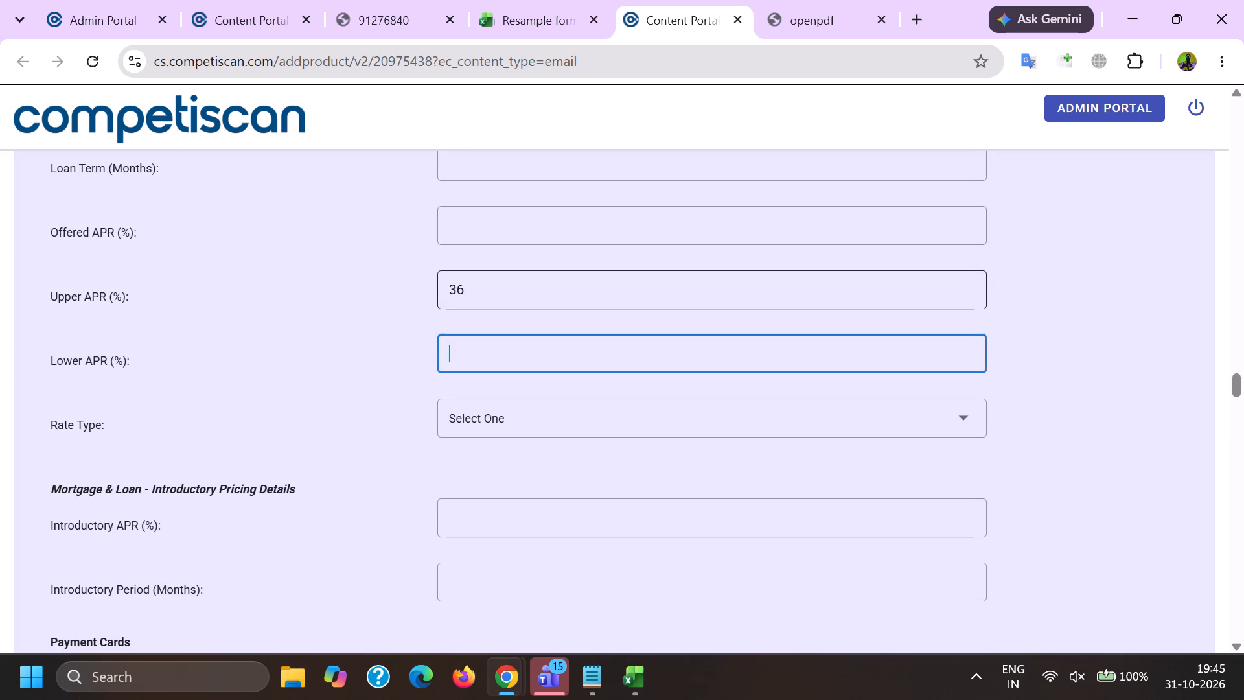
key(0)
Submit product 20975438 as Approved.
scroll(450, 286, down, 4)
click(345, 364)
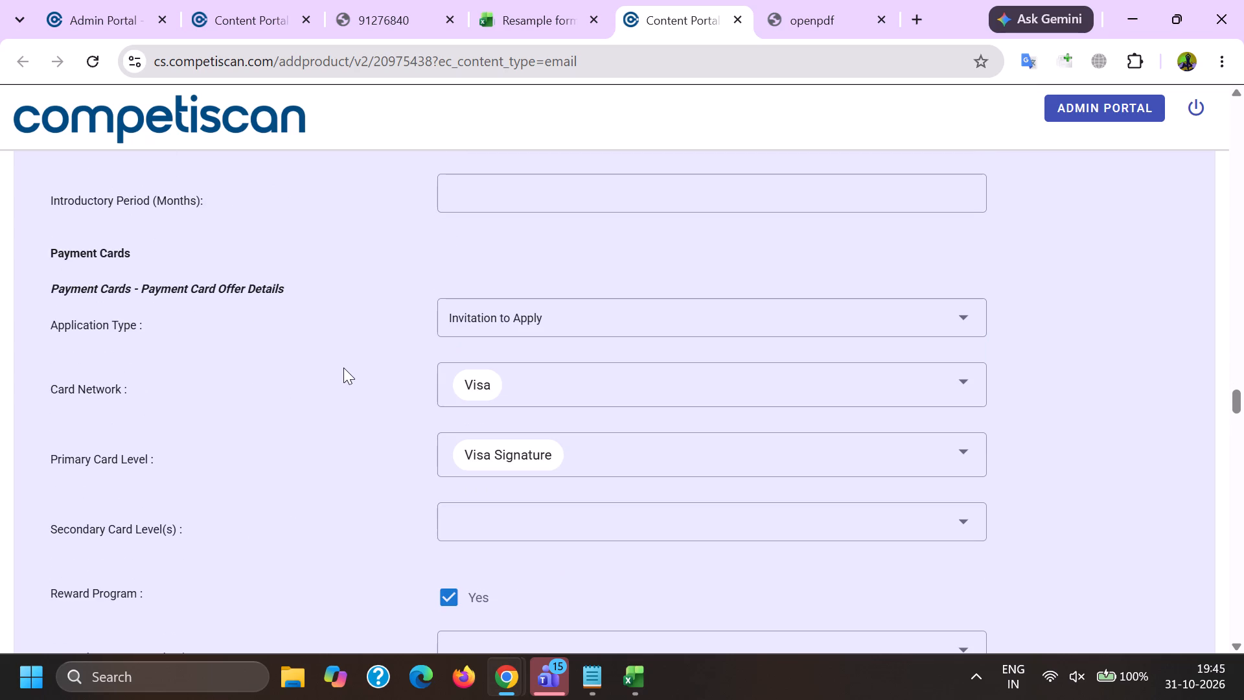
key(End)
scroll(358, 378, down, 12)
click(465, 636)
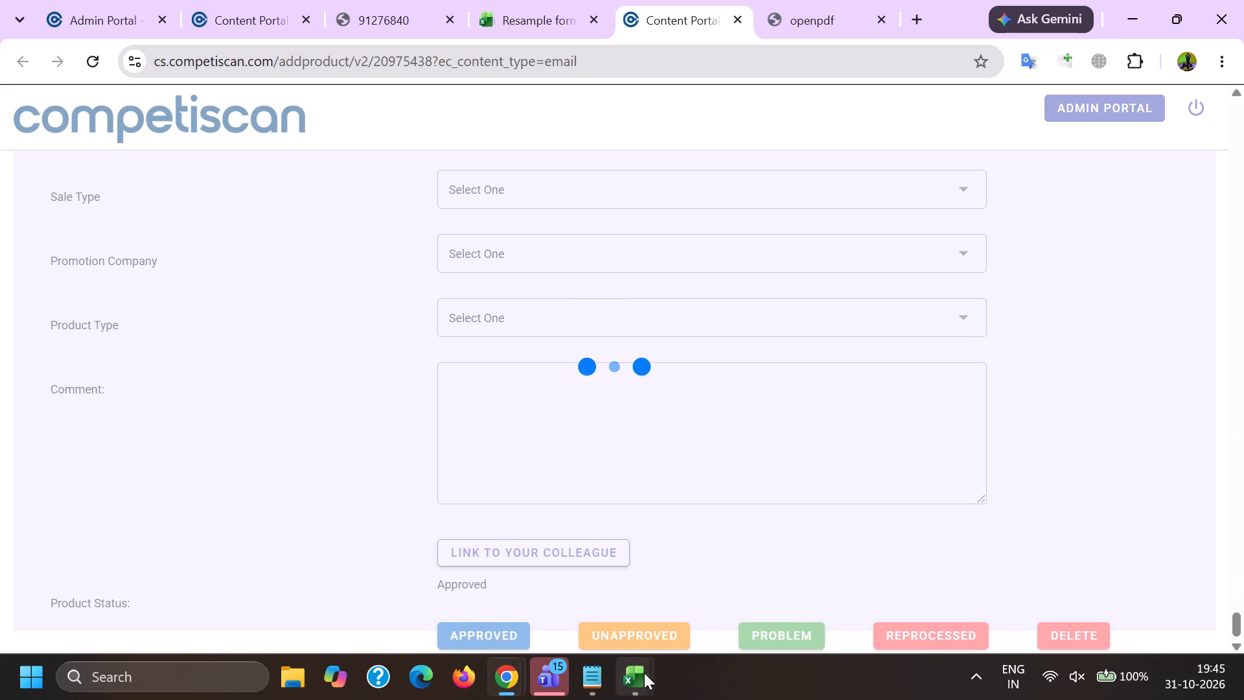
Copy the next 20 product links, from 20978146 to 20976900, from the Excel sheet may 26, and return to the browser.
click(634, 686)
click(829, 592)
scroll(534, 458, down, 3)
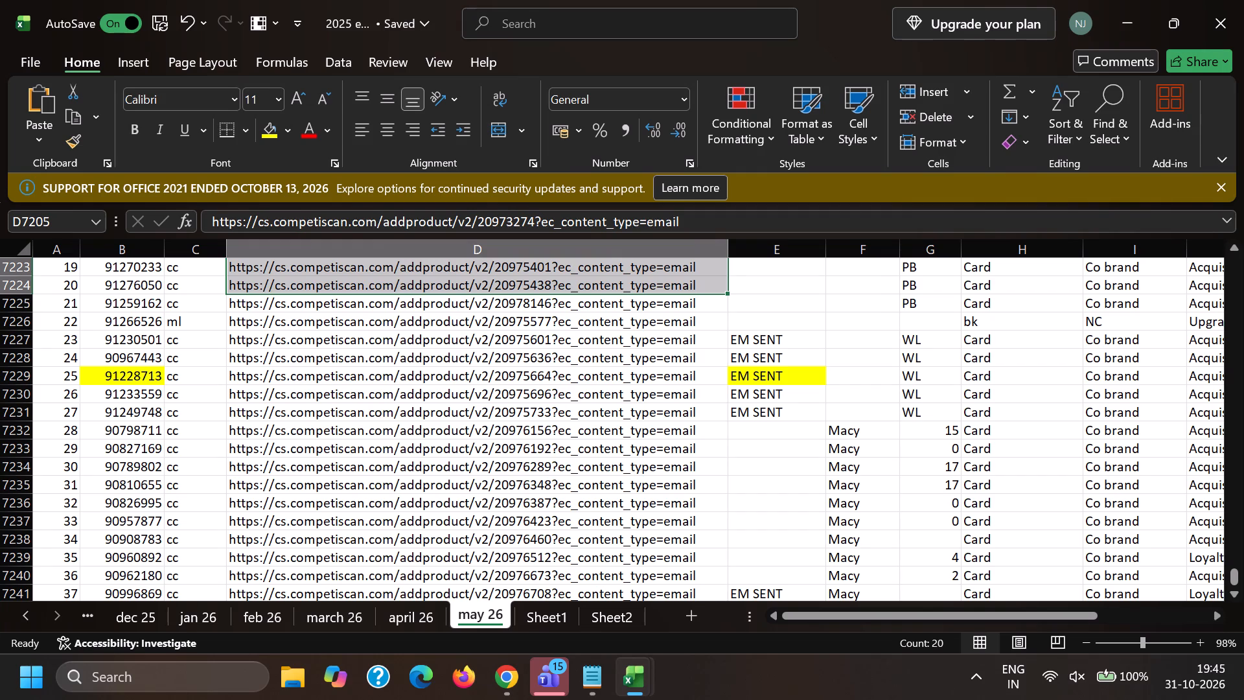
click(459, 299)
key(shift+Down)
key(shift+Down)
key(shift+Down)
key(shift+Down)
key(shift+Down)
key(shift+Down)
key(shift+Down)
key(shift+Down)
key(shift+Down)
key(shift+Down)
key(shift+Down)
key(shift+Down)
key(shift+Down)
key(shift+Down)
key(shift+Down)
key(shift+Down)
key(shift+Down)
key(shift+Down)
key(shift+Down)
key(shift+Down)
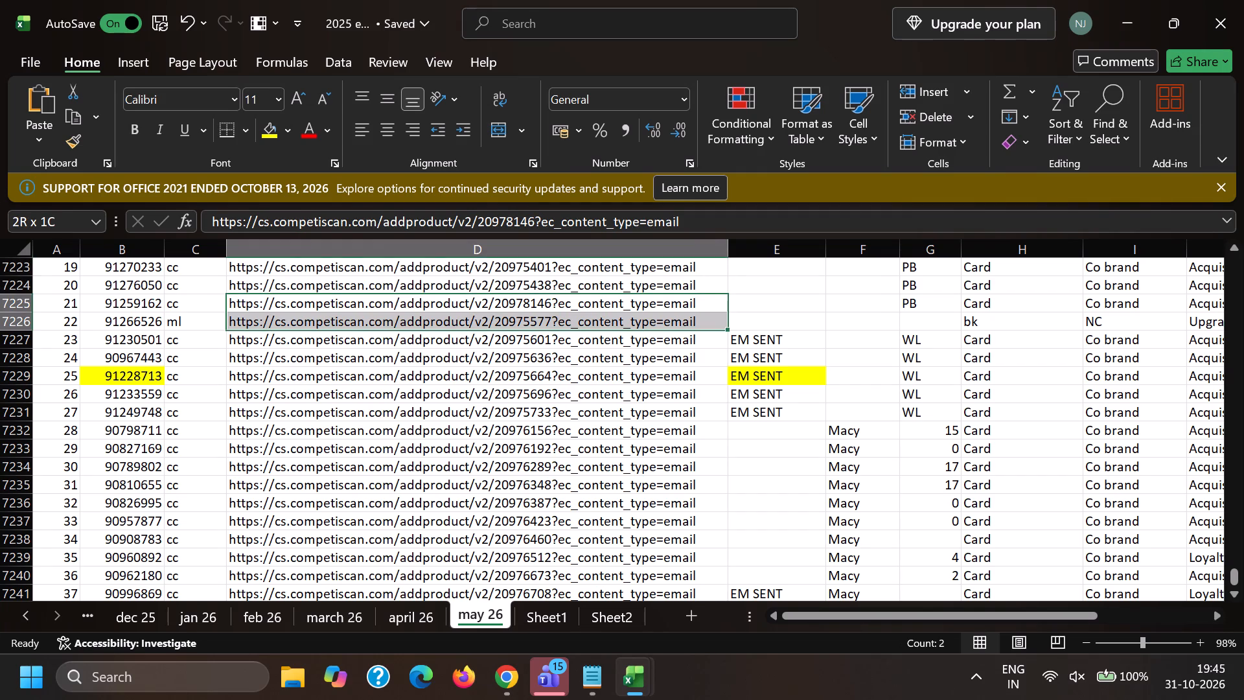
key(shift+Down)
key(shift+Down)
key(shift+Down)
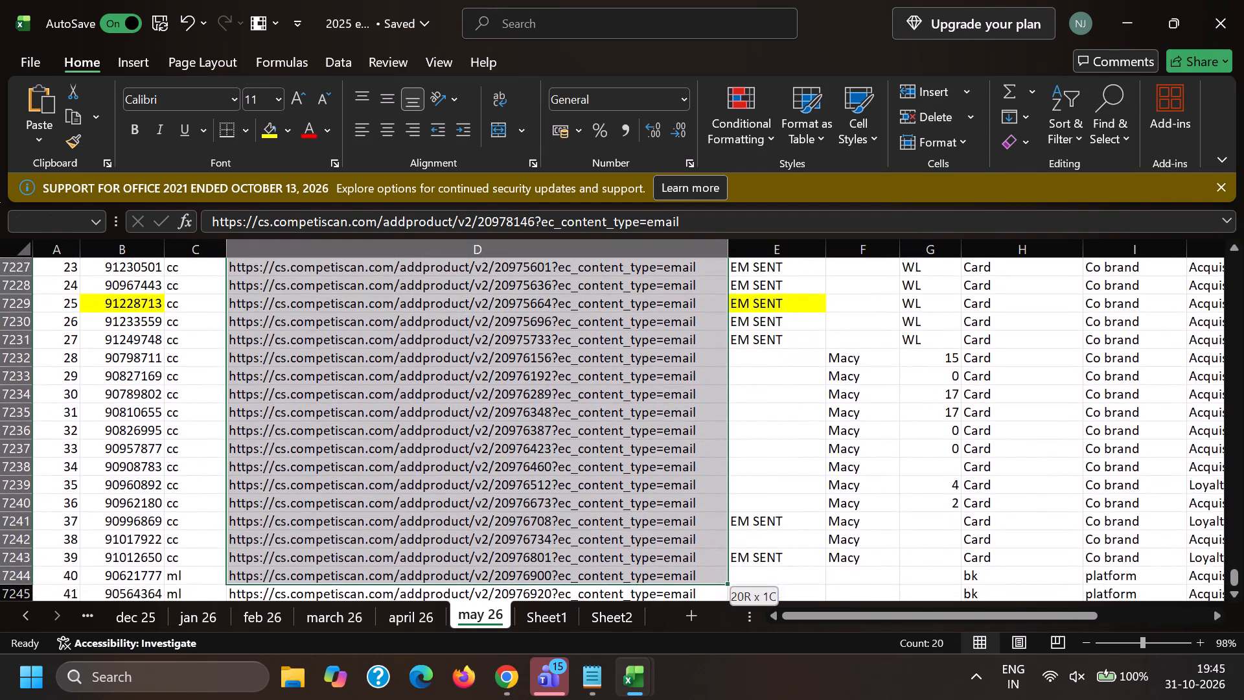
key(ctrl+c)
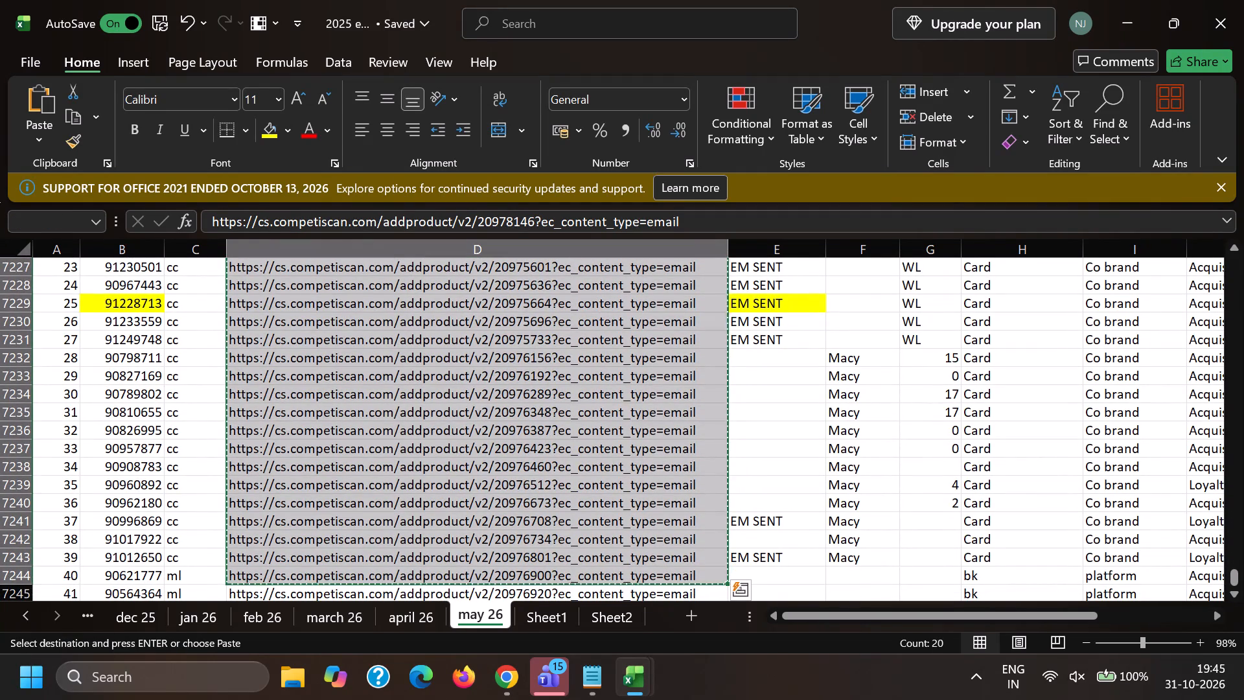
key(alt+Tab)
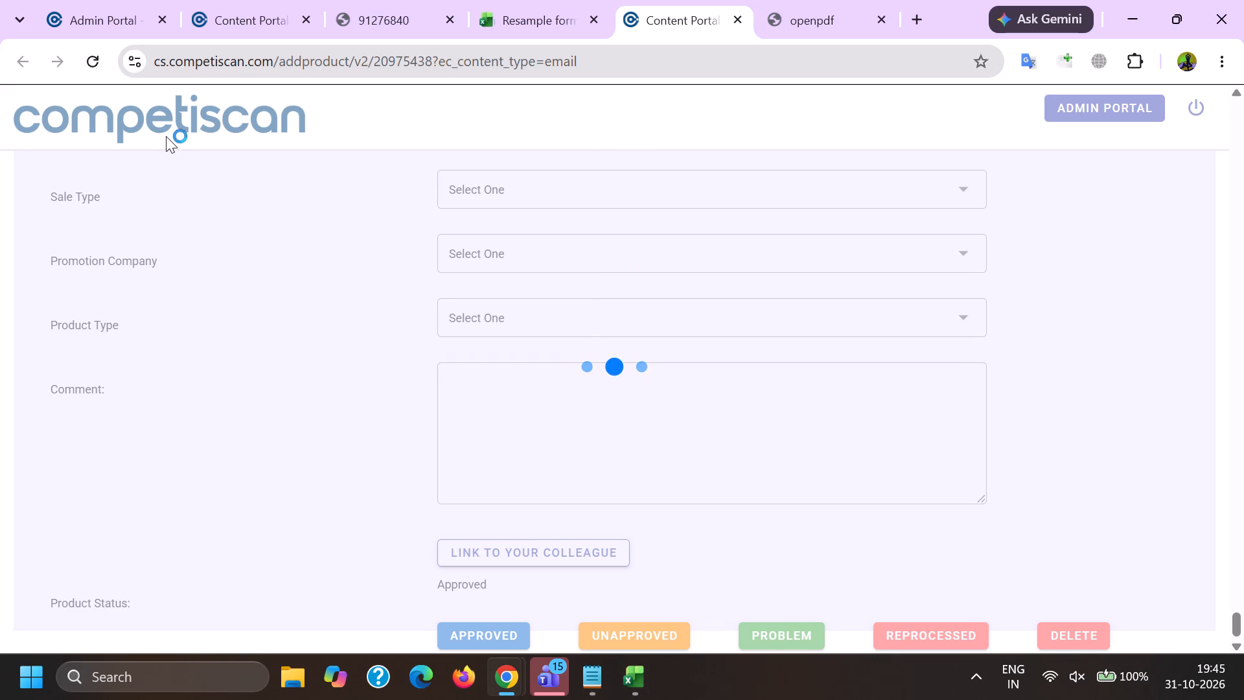